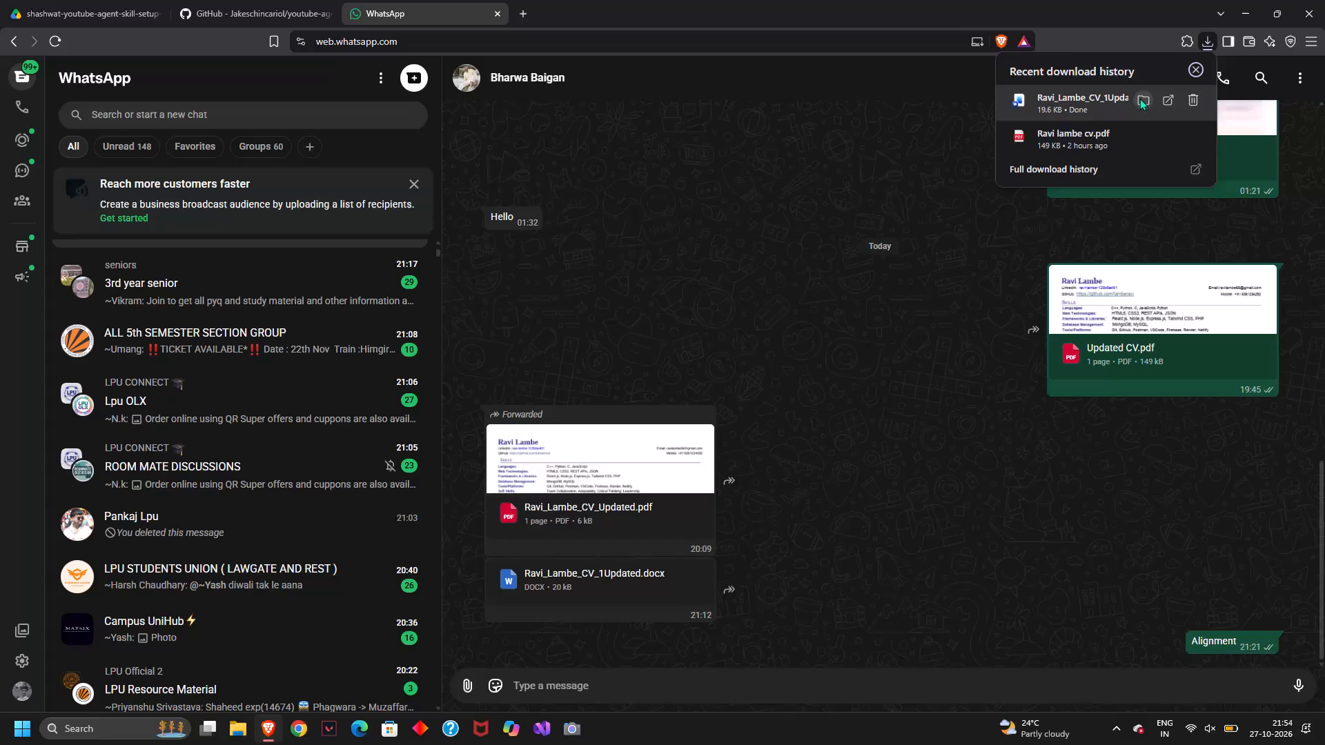
# Show the downloaded 1Updated CV document in its Desktop folder and open it in Word.
pyautogui.click(1140, 98)
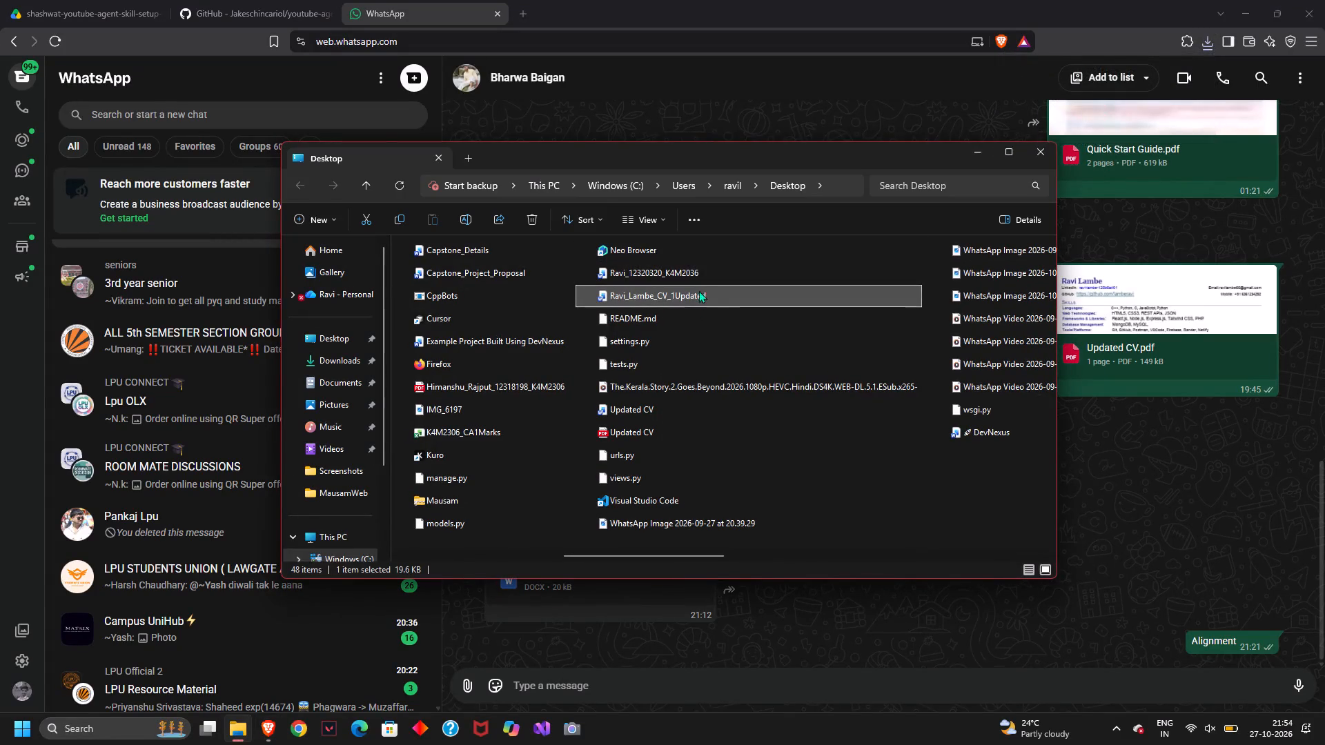
pyautogui.tripleClick(699, 288)
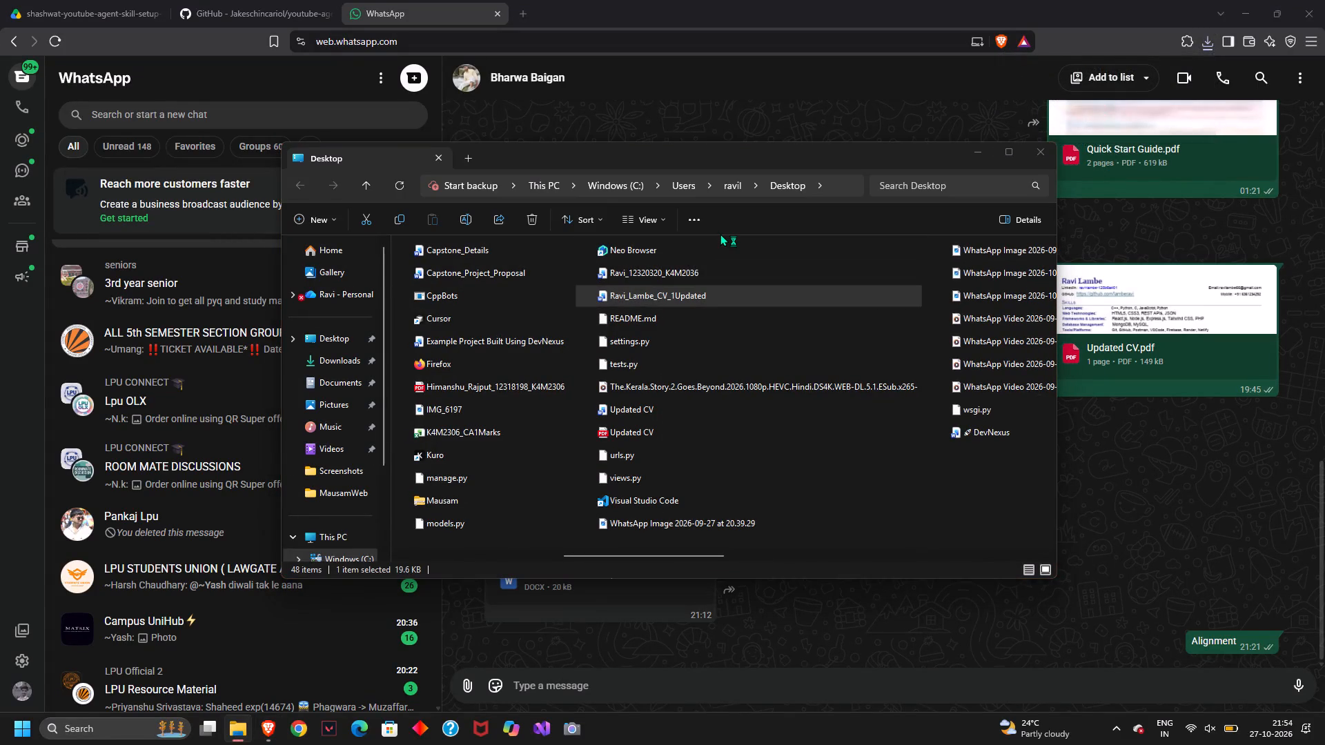
# Select the Blinkit Captain entry under Experience, from its title line through the bullet about coordinating with warehouse staff.
pyautogui.scroll(-2, 536, 271)
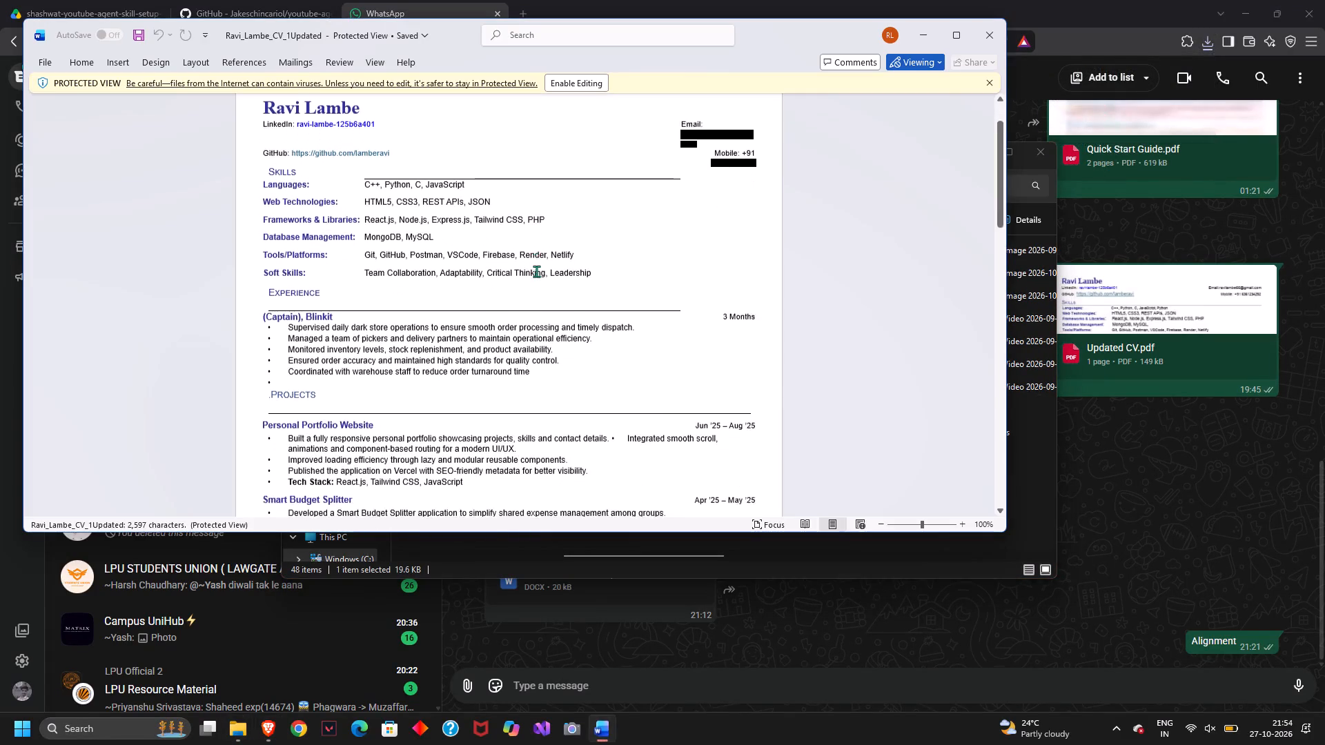
pyautogui.moveTo(552, 365); pyautogui.dragTo(340, 355)
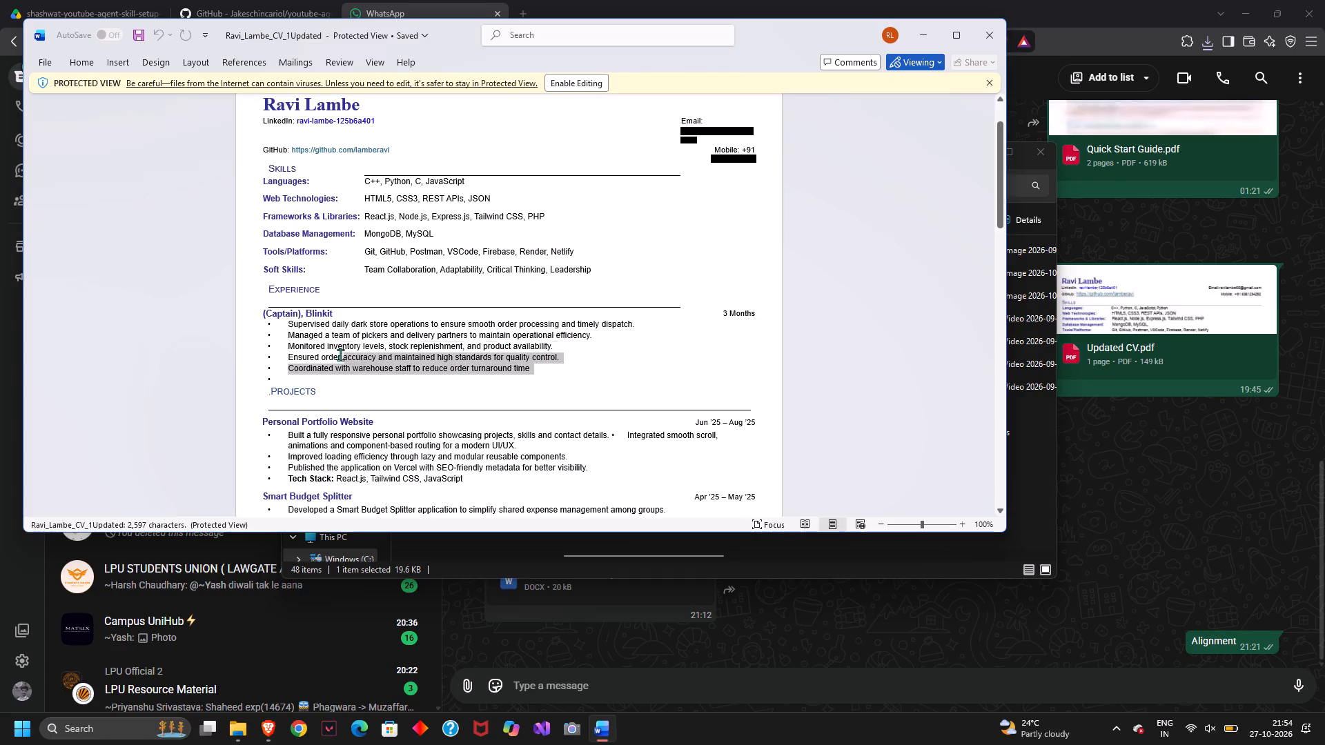
pyautogui.moveTo(340, 355); pyautogui.dragTo(263, 311)
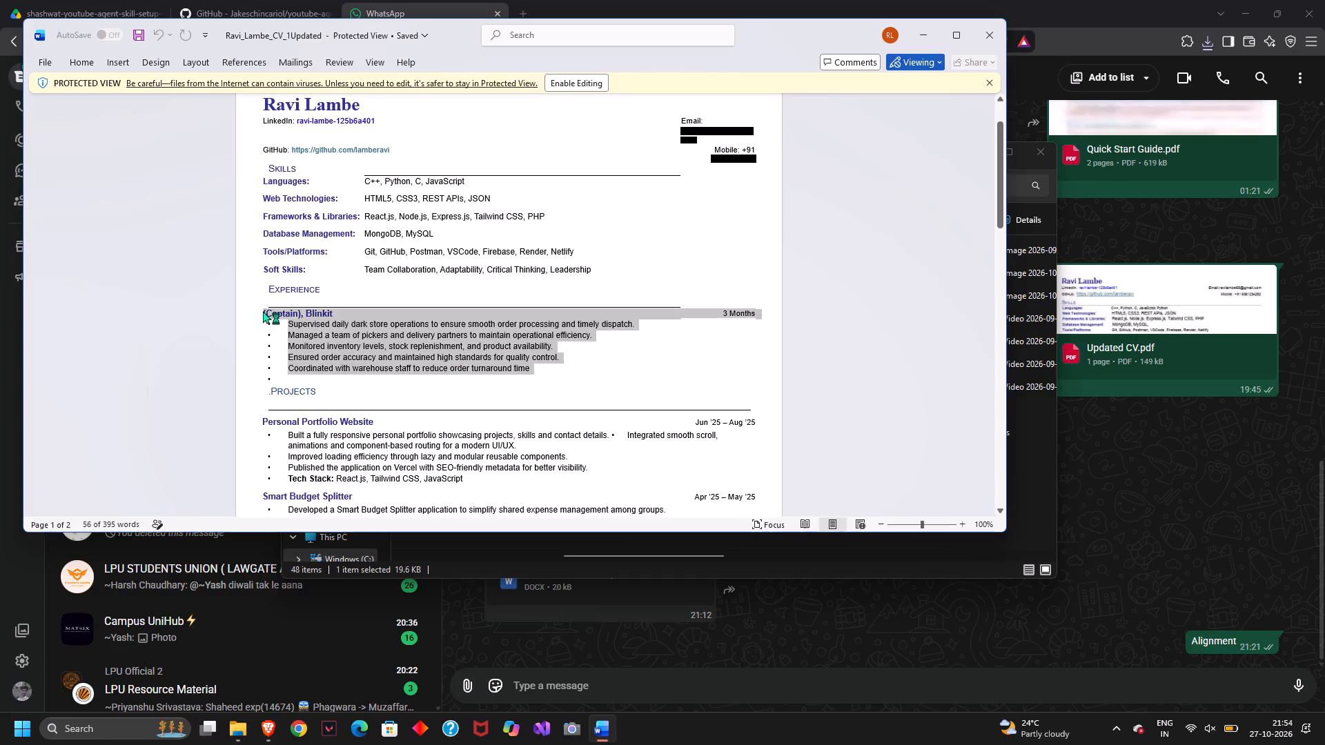
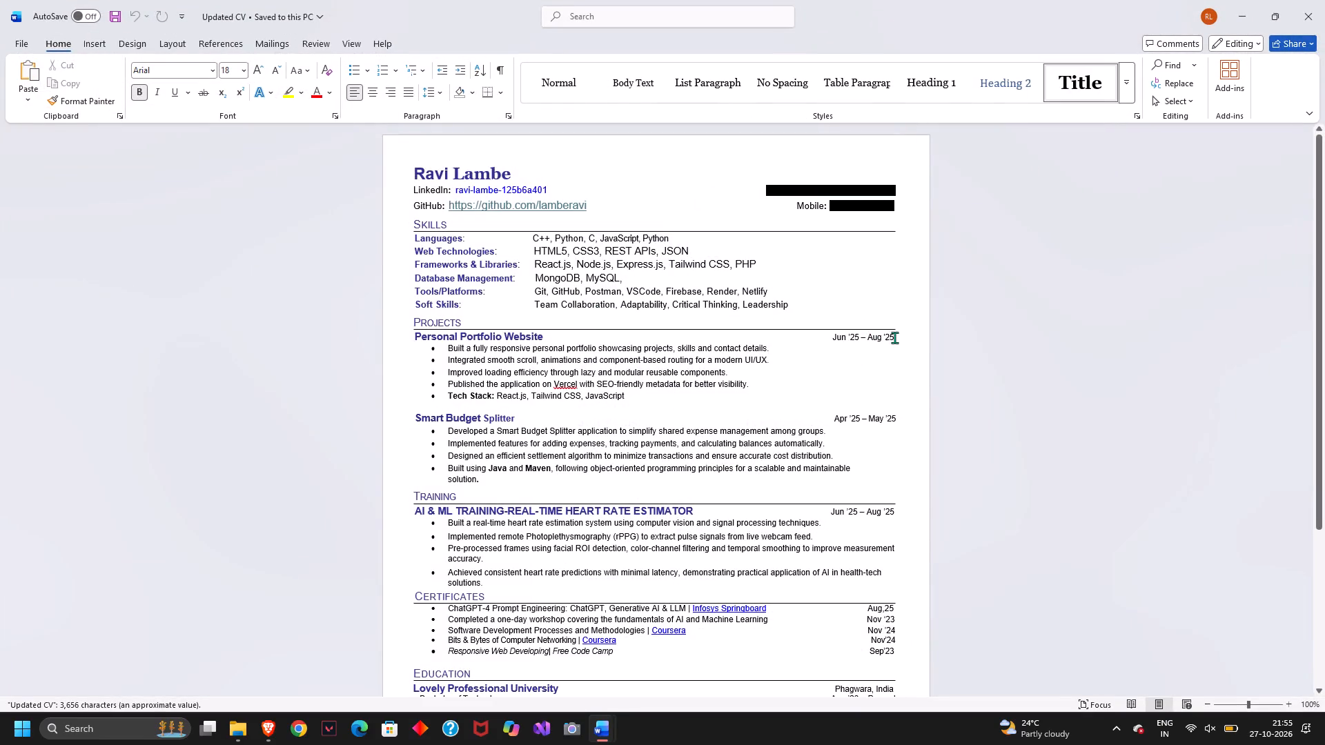
# Paste the copied Blinkit Captain entry on a new line below Soft Skills in the Skills section.
pyautogui.click(881, 317)
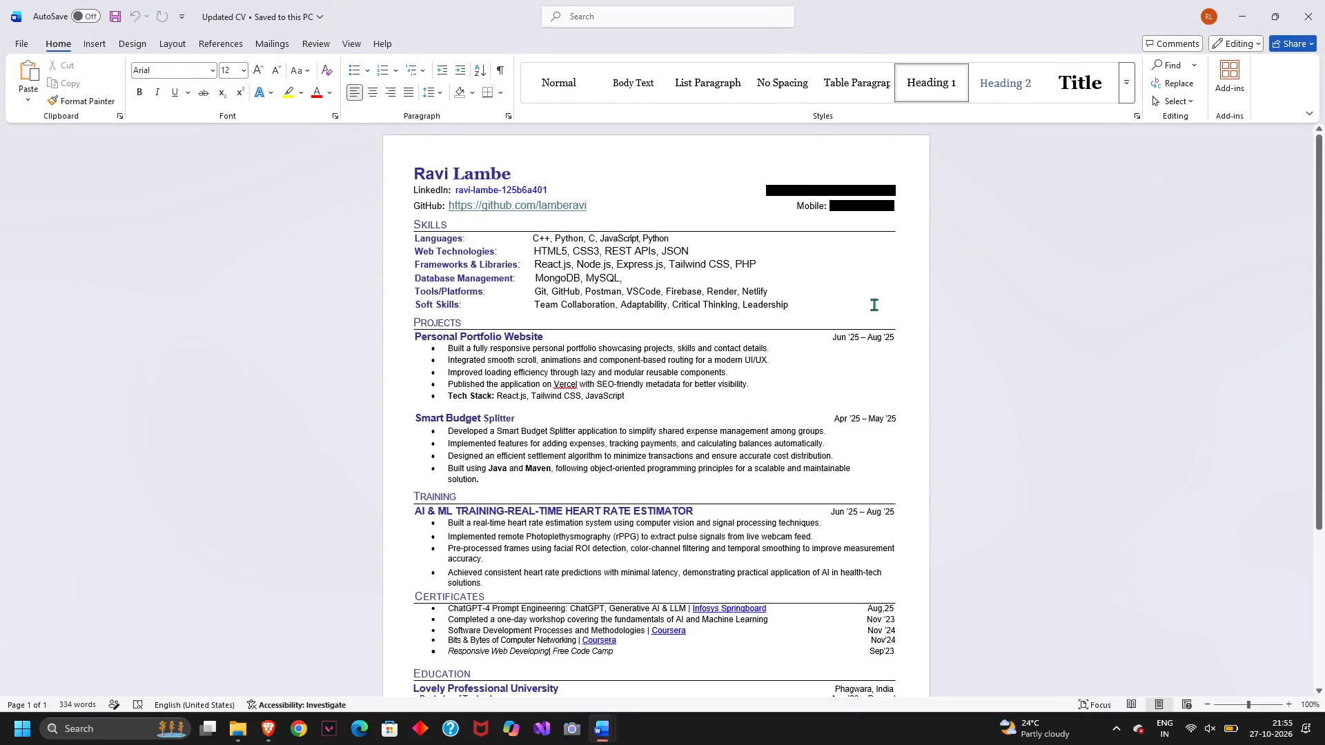
pyautogui.click(874, 304)
pyautogui.press('Return')
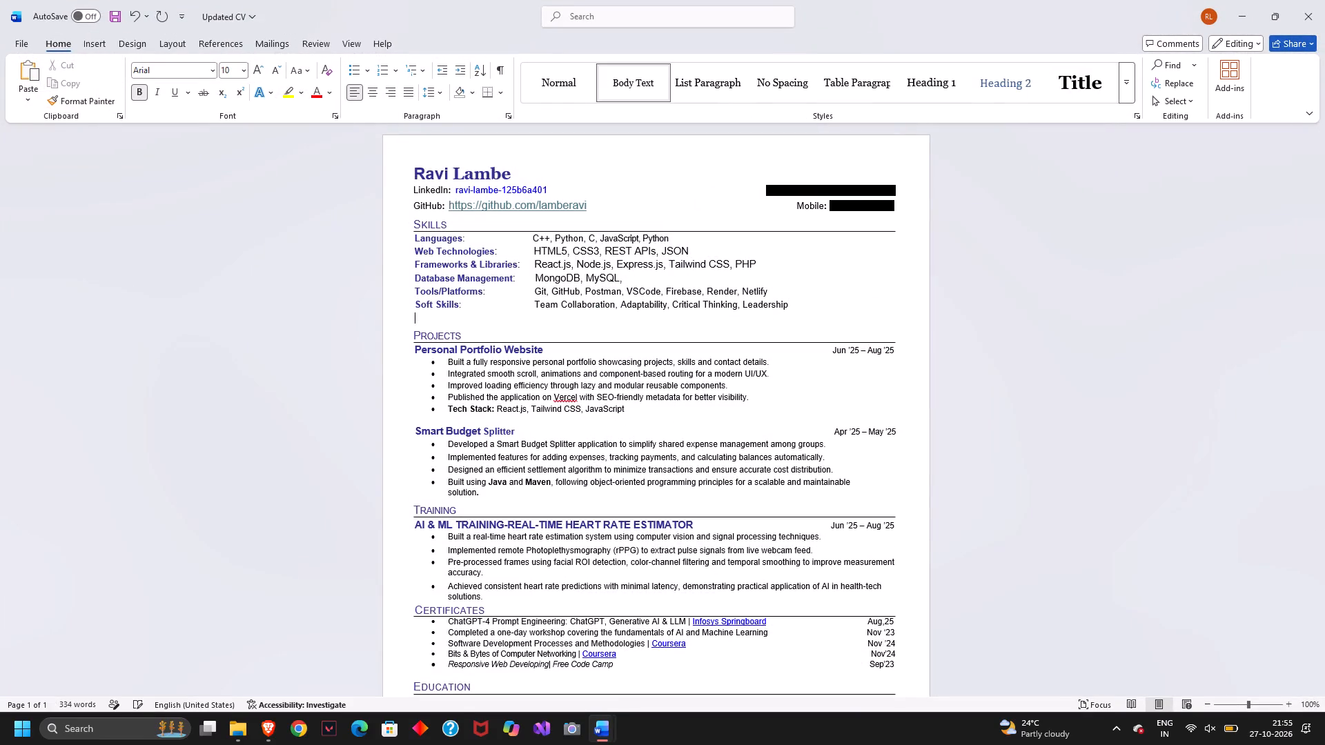
pyautogui.hotkey('ctrl', 'v')
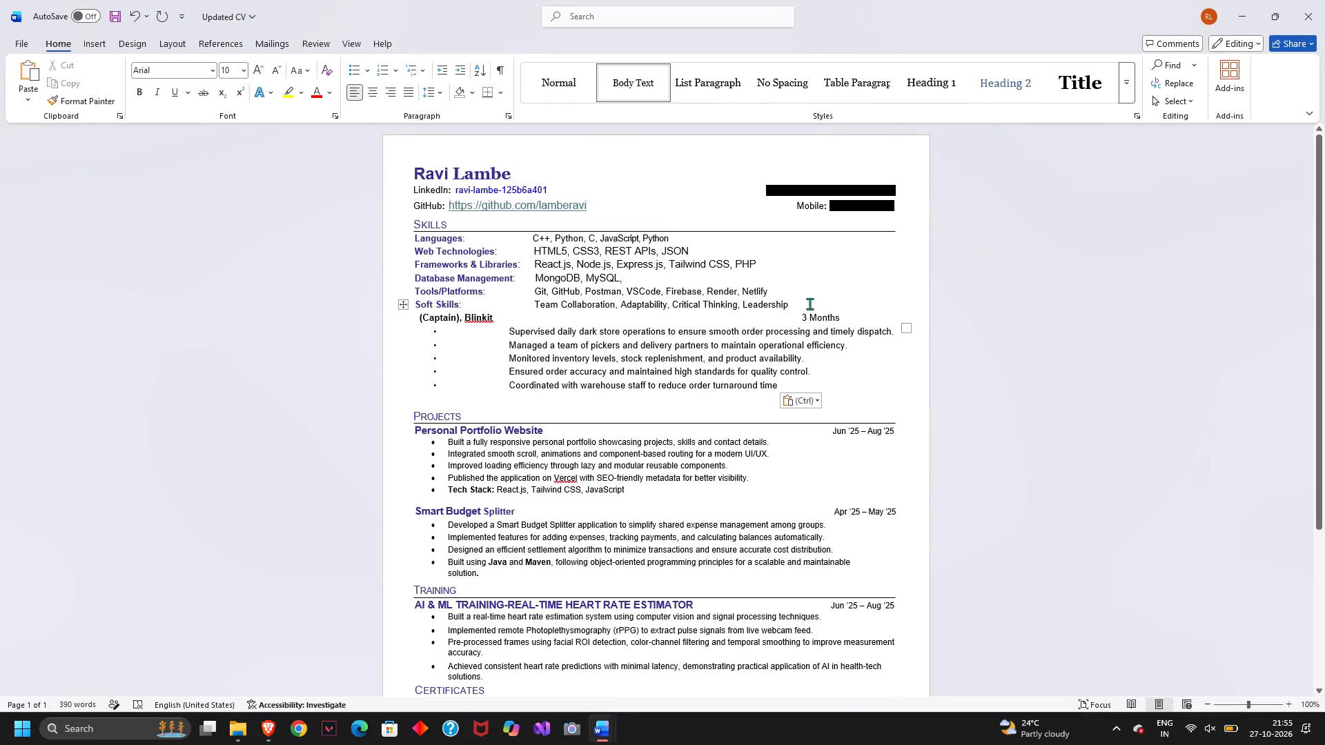
# Insert one blank line between the Soft Skills line and the pasted Blinkit entry.
pyautogui.click(809, 304)
pyautogui.press('Return')
pyautogui.press('Return')
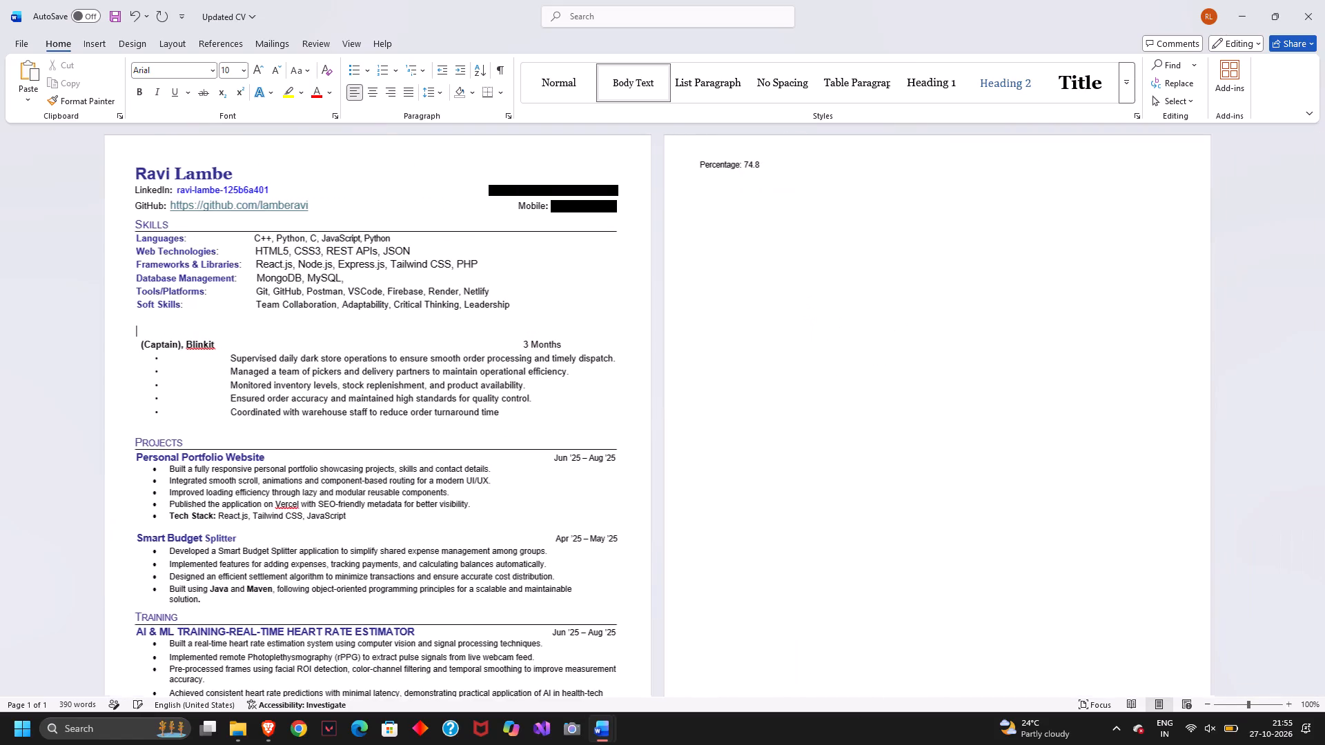
pyautogui.press('BackSpace')
pyautogui.scroll(-2, 799, 411)
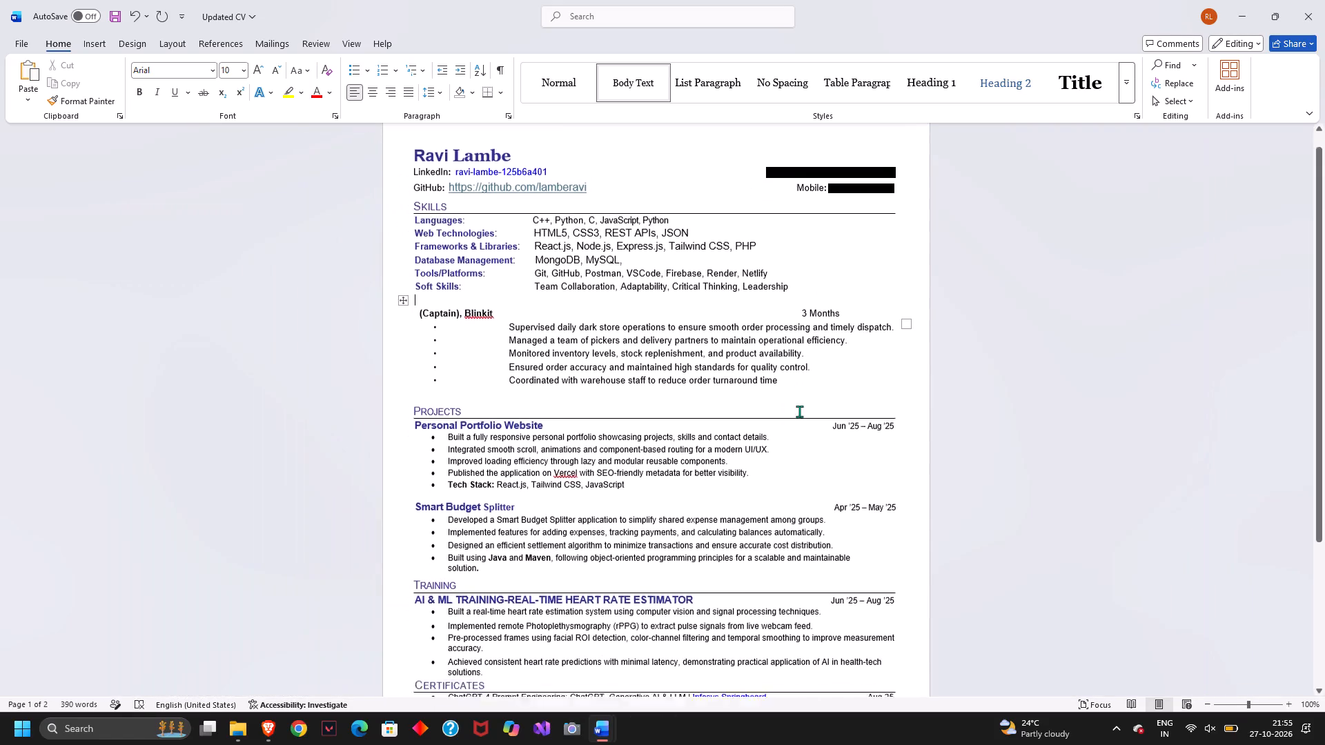
pyautogui.scroll(-8, 799, 411)
pyautogui.scroll(4, 799, 399)
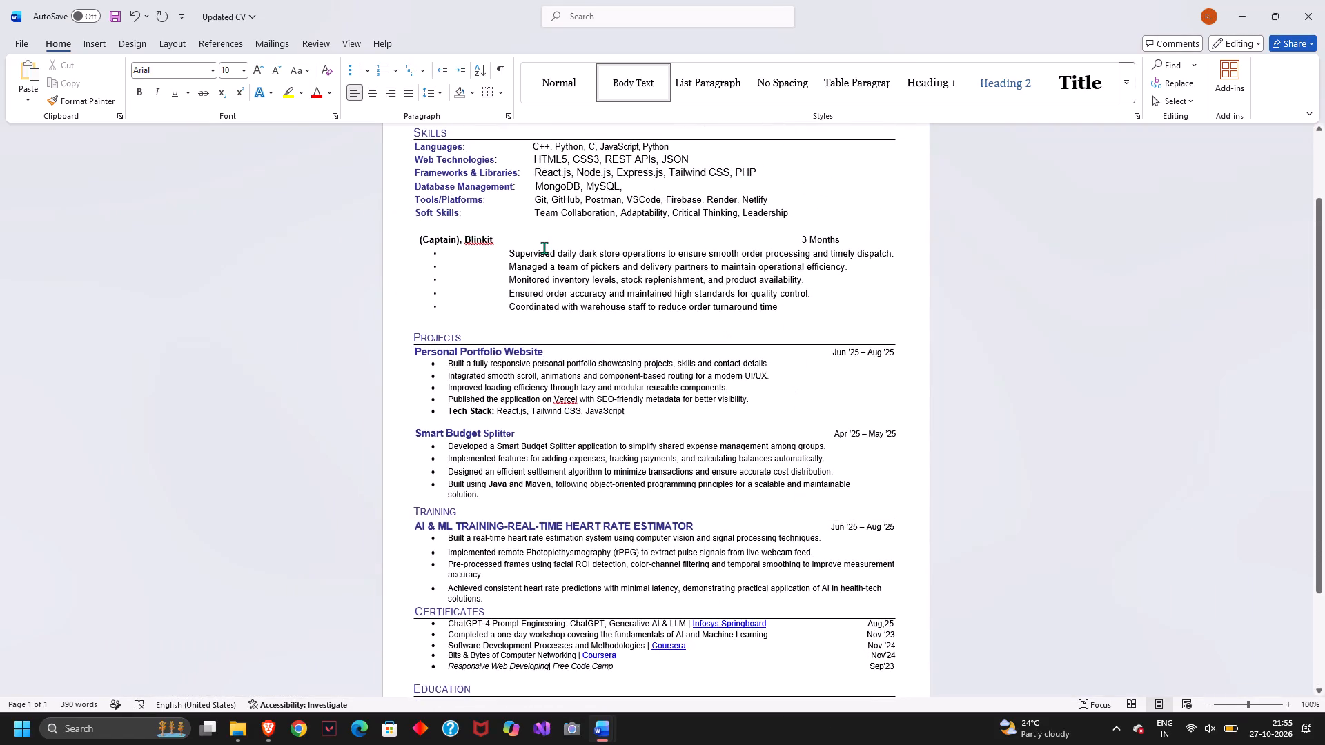
# Add the title "Experience" in the Heading 1 style on the blank line above the Blinkit entry.
pyautogui.click(440, 333)
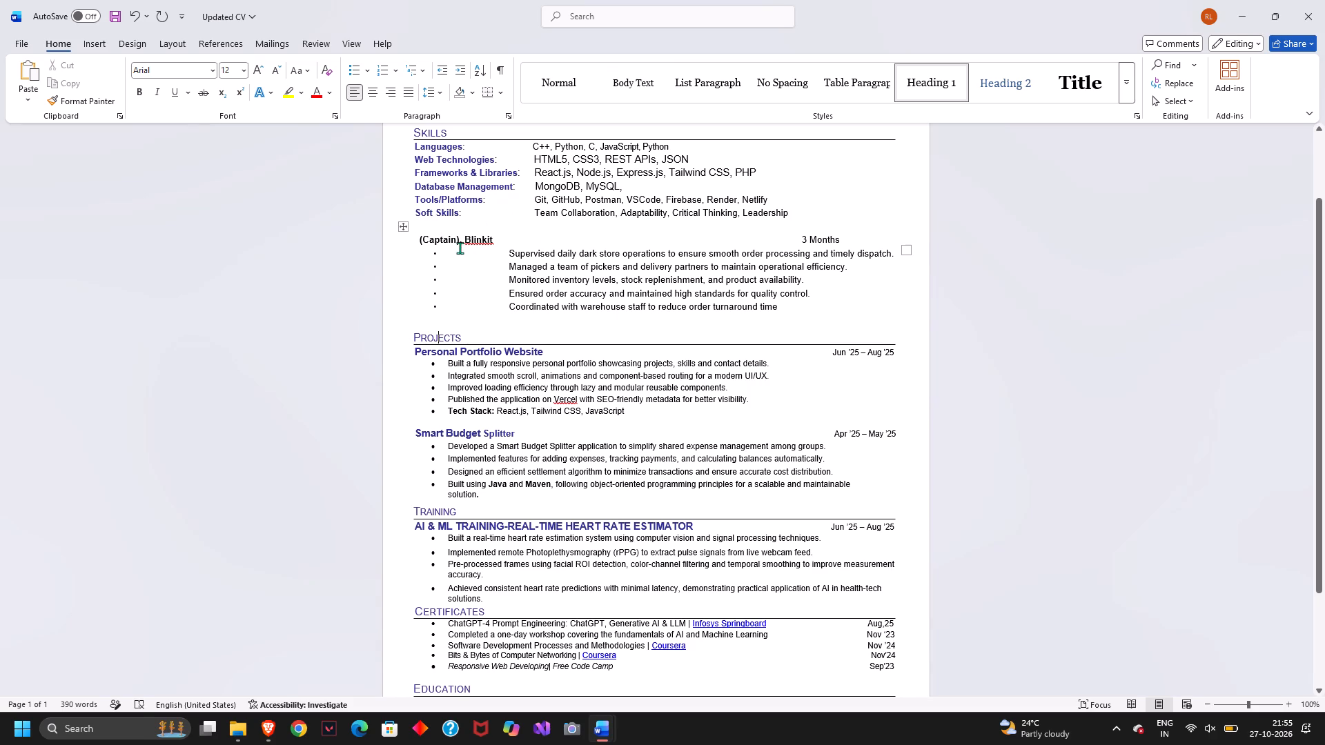
pyautogui.click(445, 223)
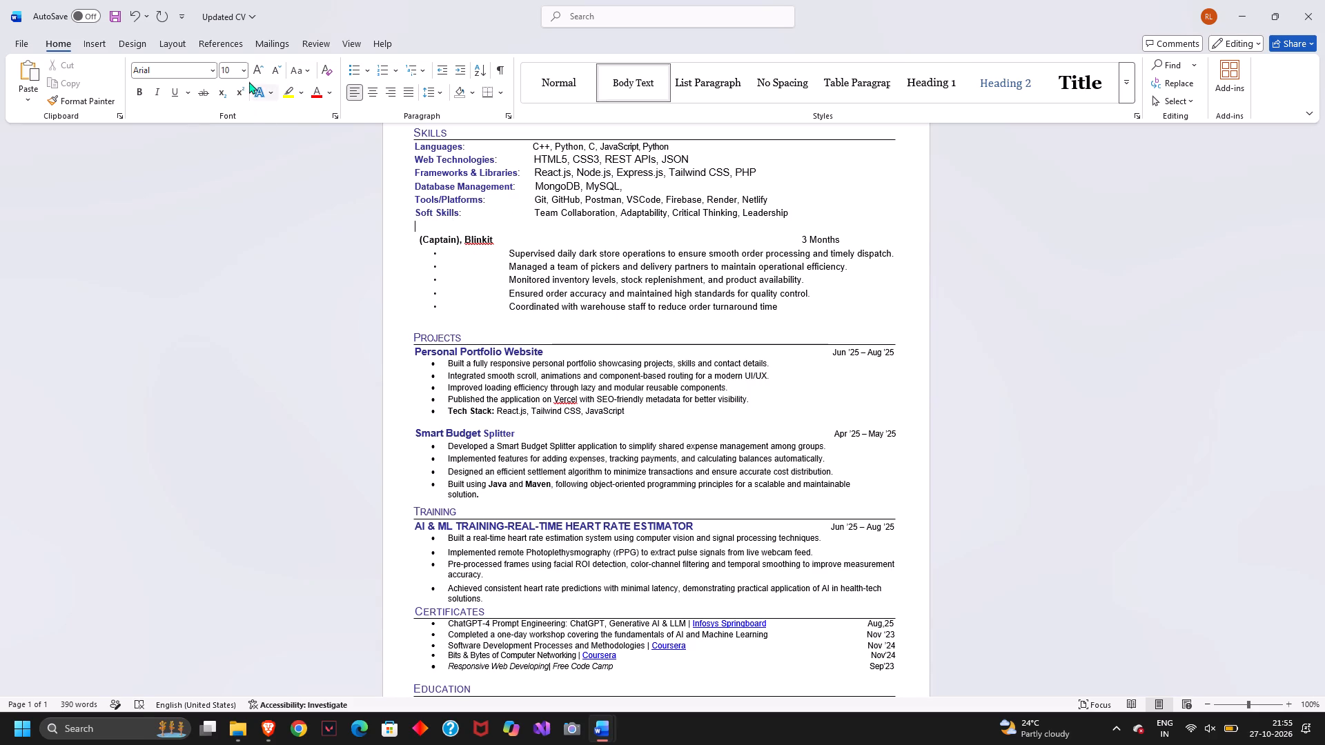
pyautogui.click(244, 70)
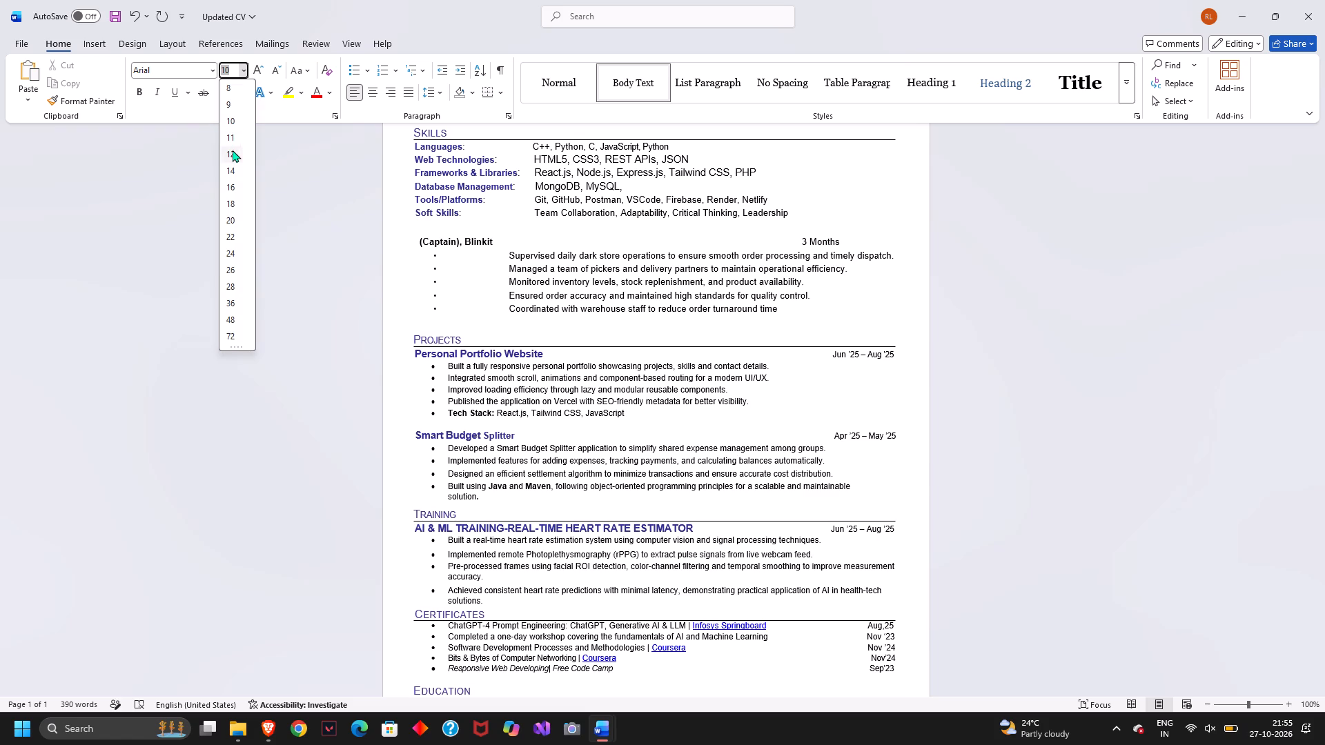
pyautogui.click(233, 150)
pyautogui.click(937, 87)
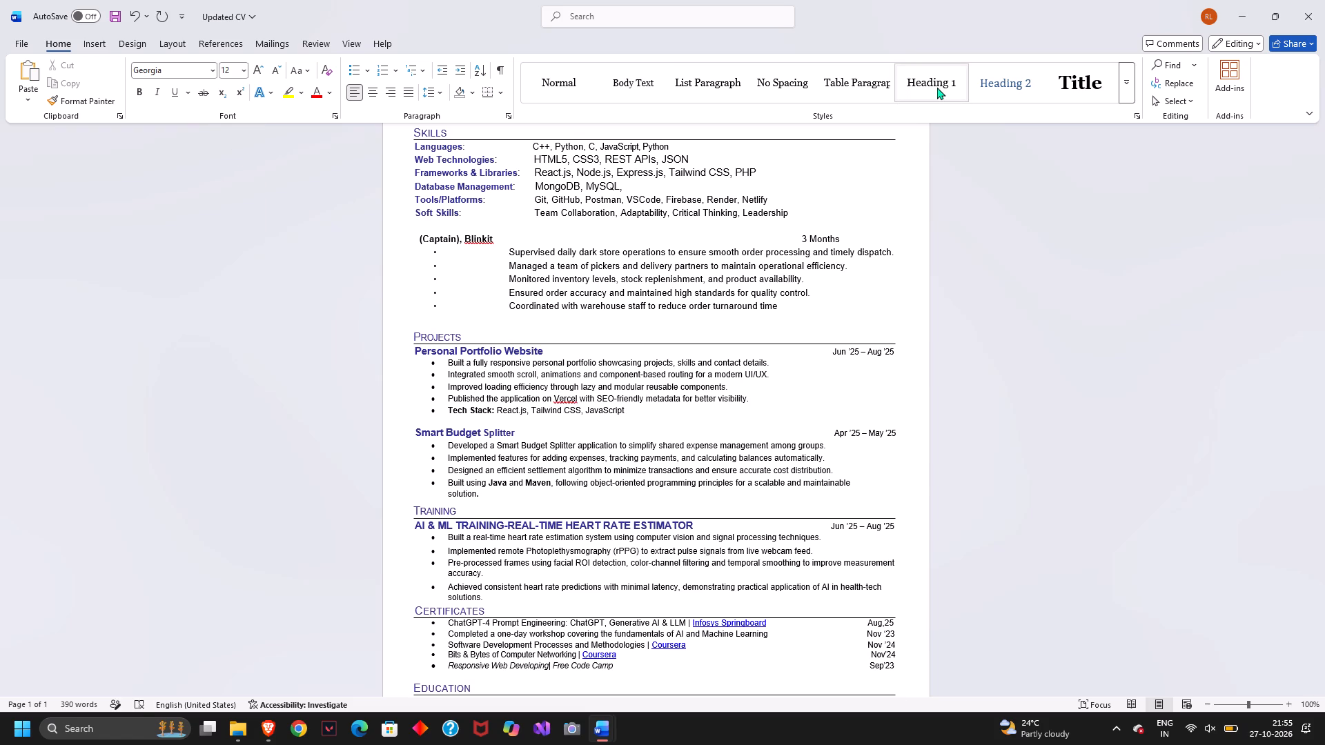
pyautogui.write('exper')
pyautogui.press('BackSpace')
pyautogui.press('BackSpace')
pyautogui.press('BackSpace')
pyautogui.press('BackSpace')
pyautogui.press('BackSpace')
pyautogui.press('space')
pyautogui.write('Experience')
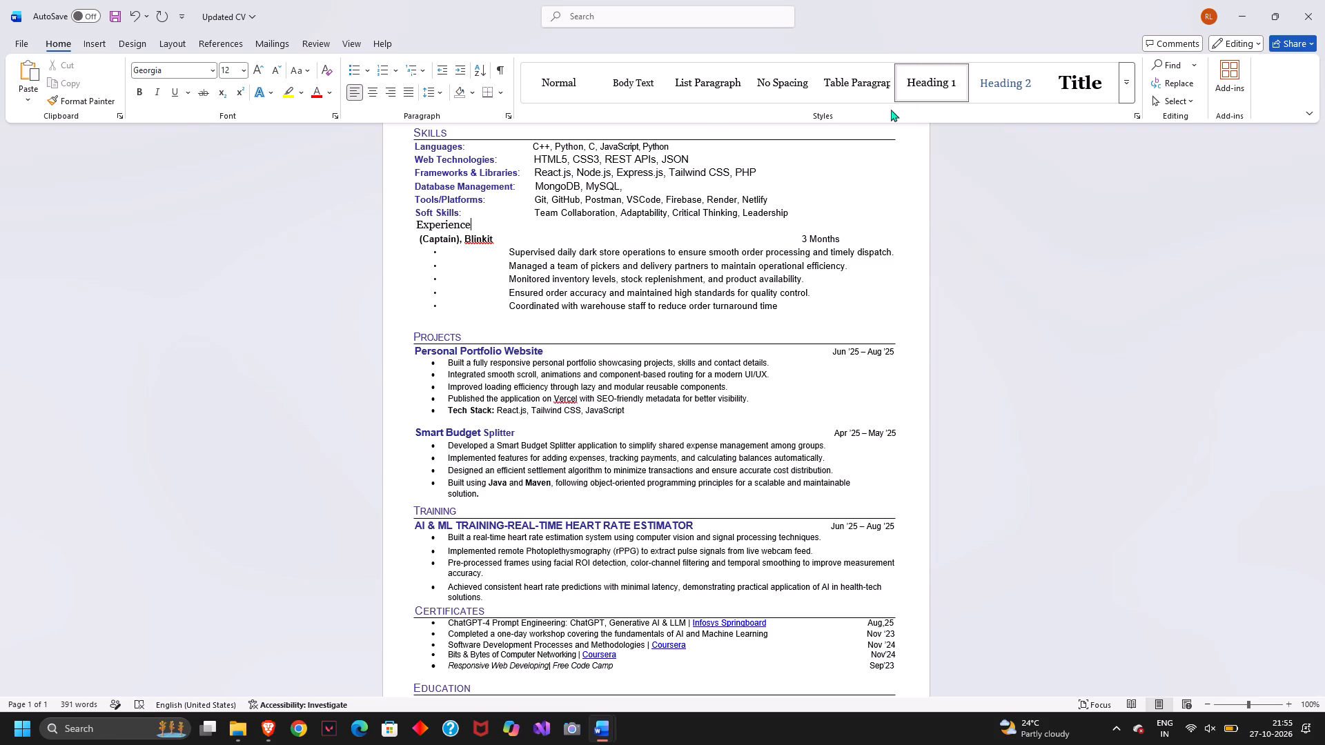
# Set the font of the Experience heading to Arial to match the Projects heading.
pyautogui.click(445, 337)
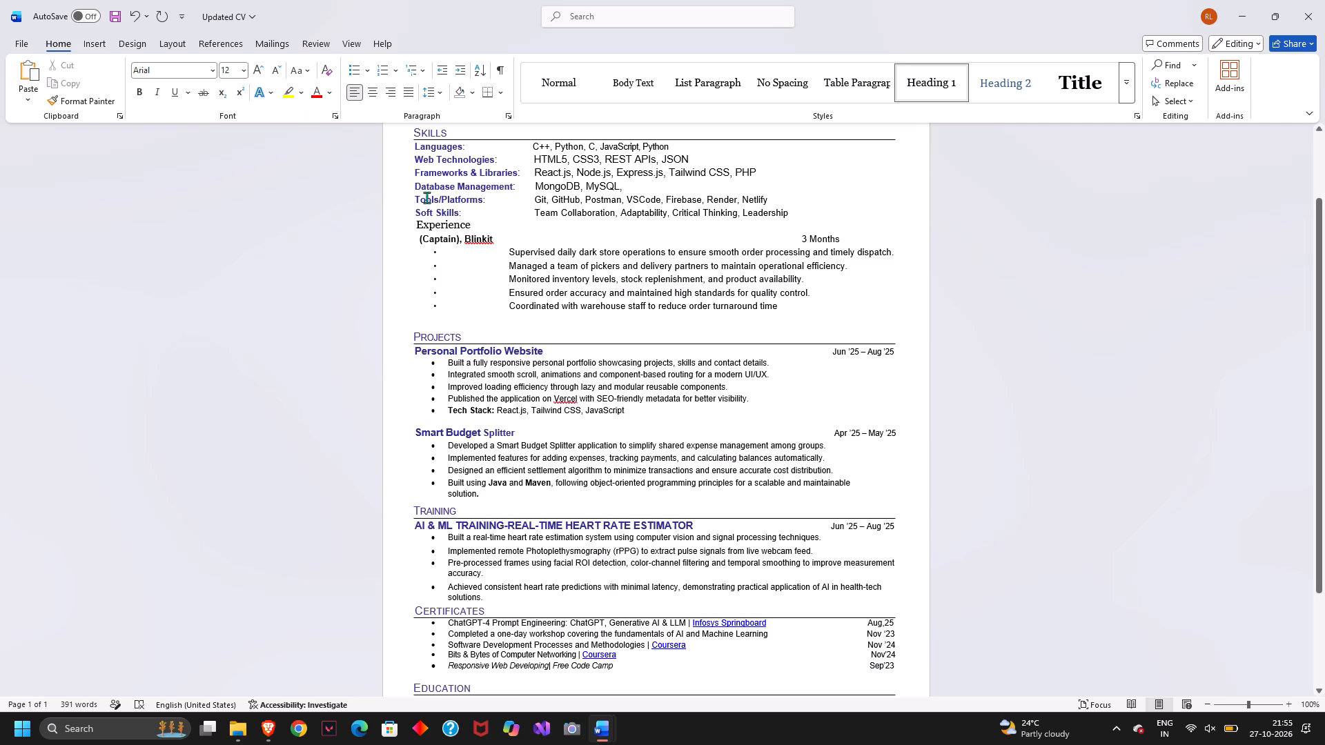
pyautogui.click(453, 226)
pyautogui.click(446, 335)
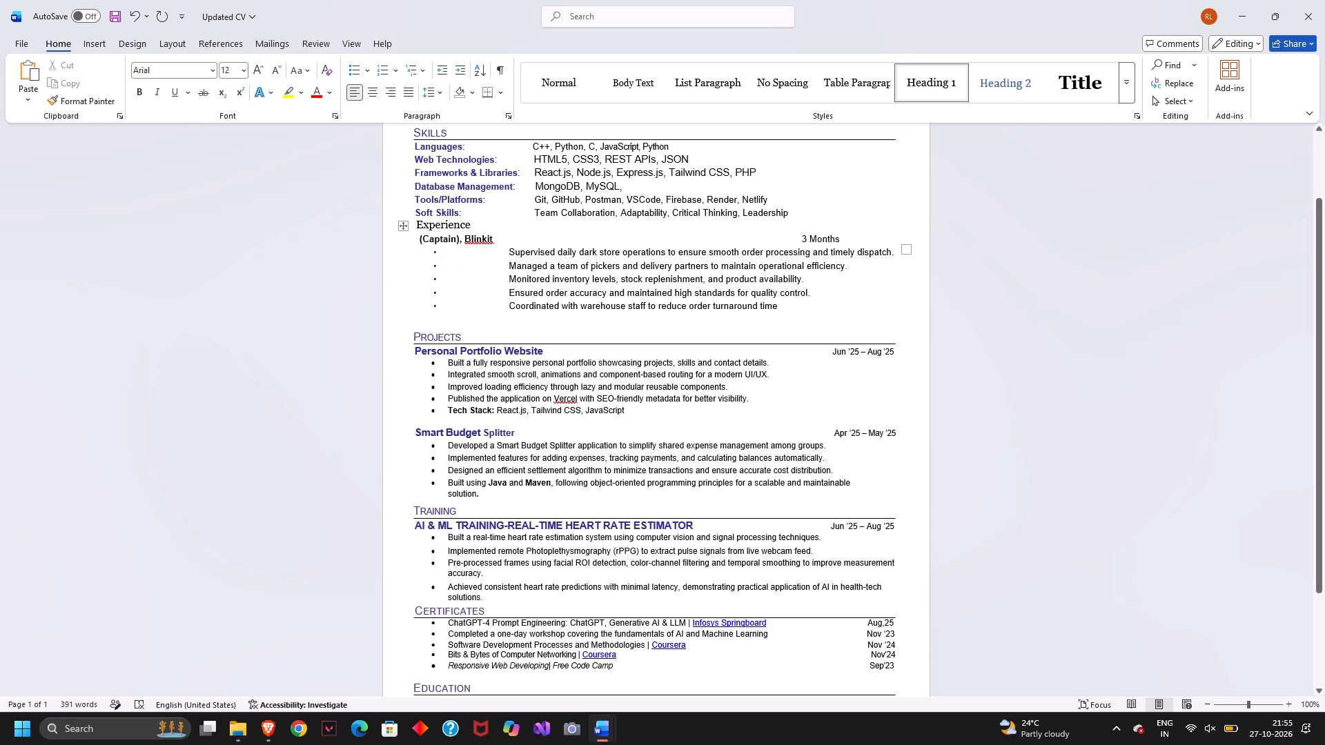
pyautogui.click(441, 227)
pyautogui.click(188, 77)
pyautogui.click(188, 77)
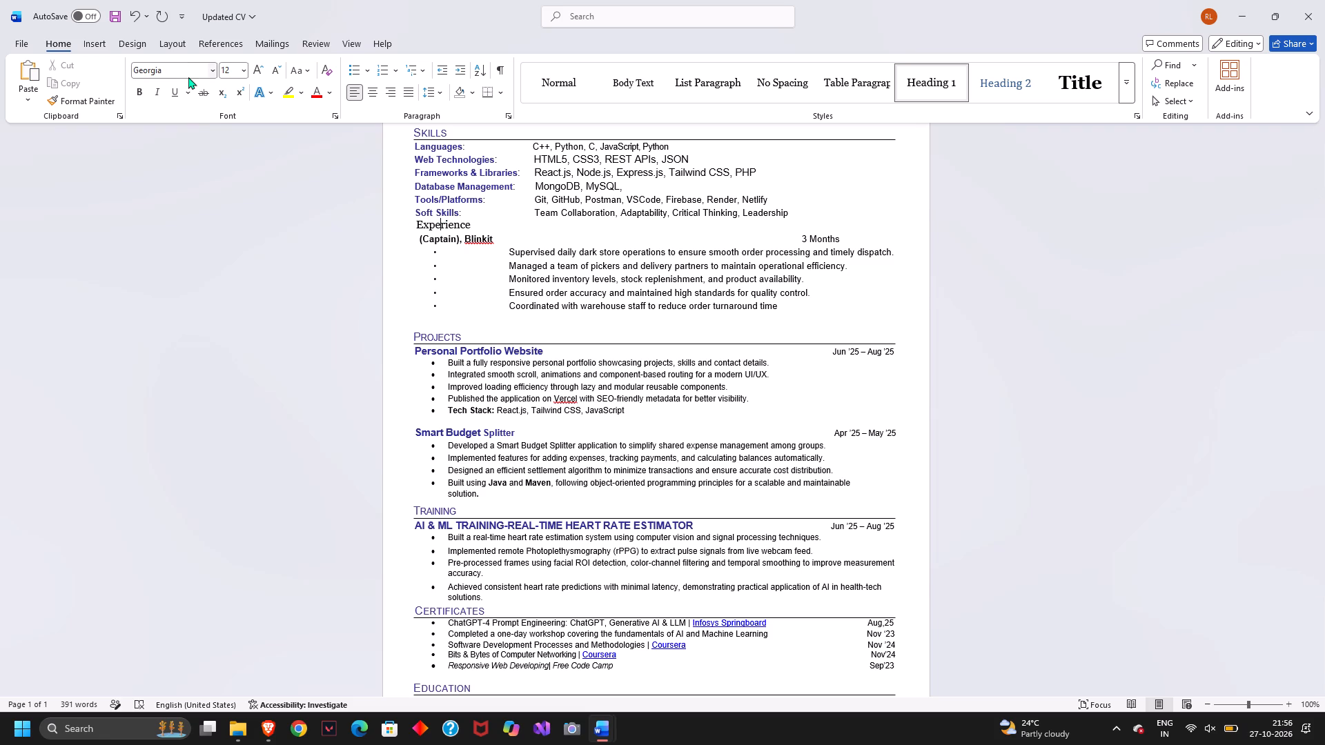
pyautogui.click(191, 66)
pyautogui.click(210, 72)
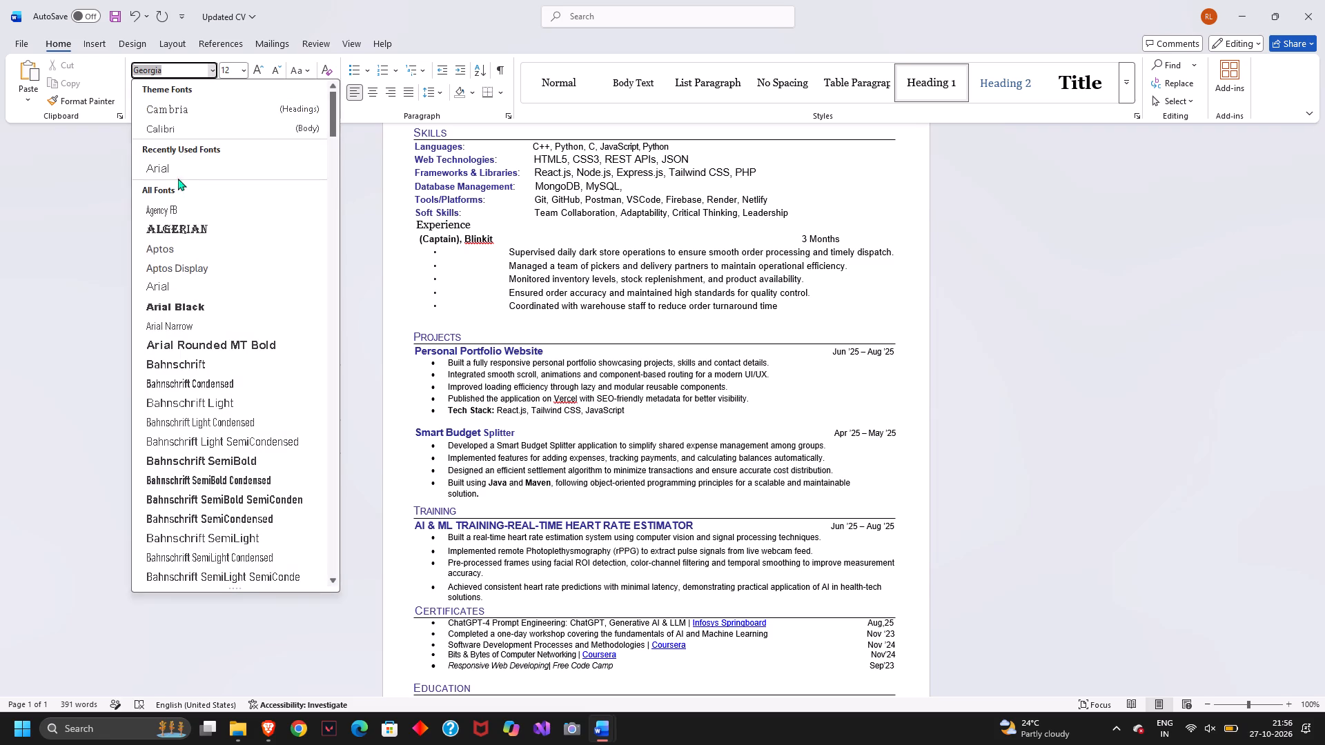
pyautogui.click(169, 165)
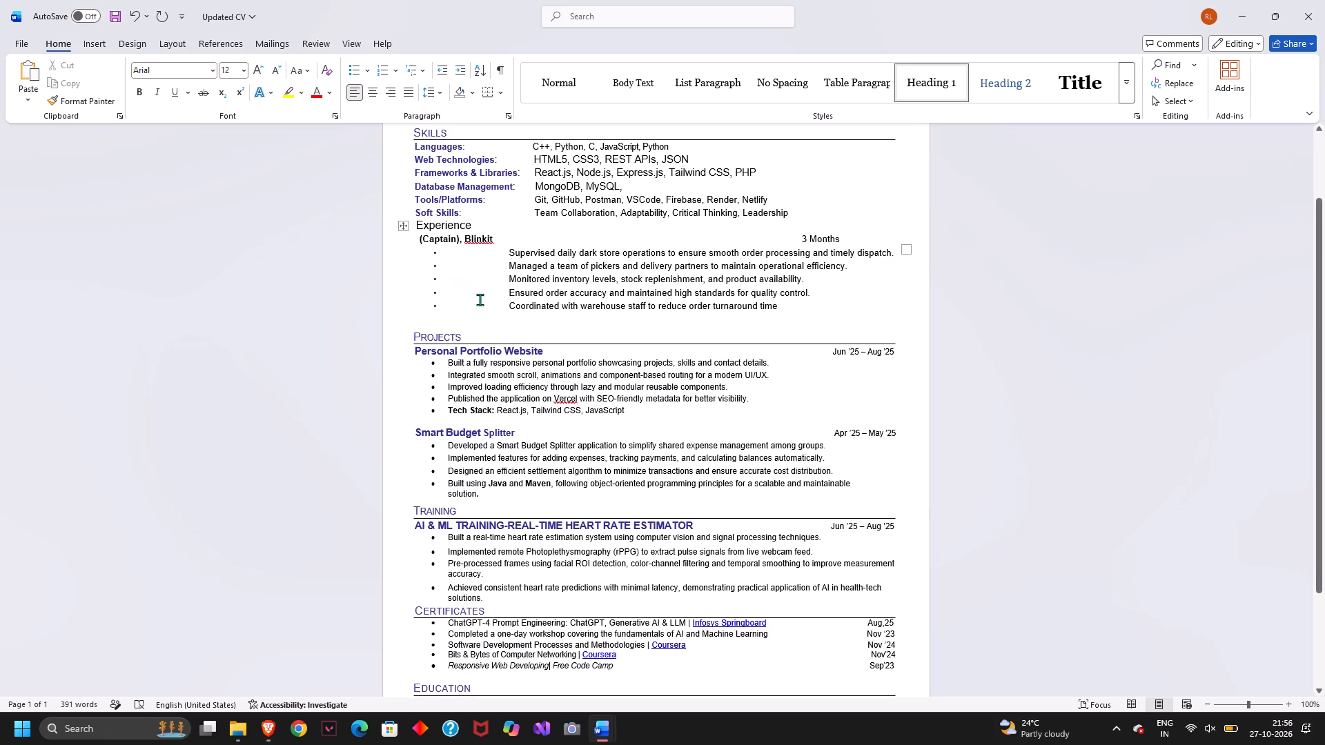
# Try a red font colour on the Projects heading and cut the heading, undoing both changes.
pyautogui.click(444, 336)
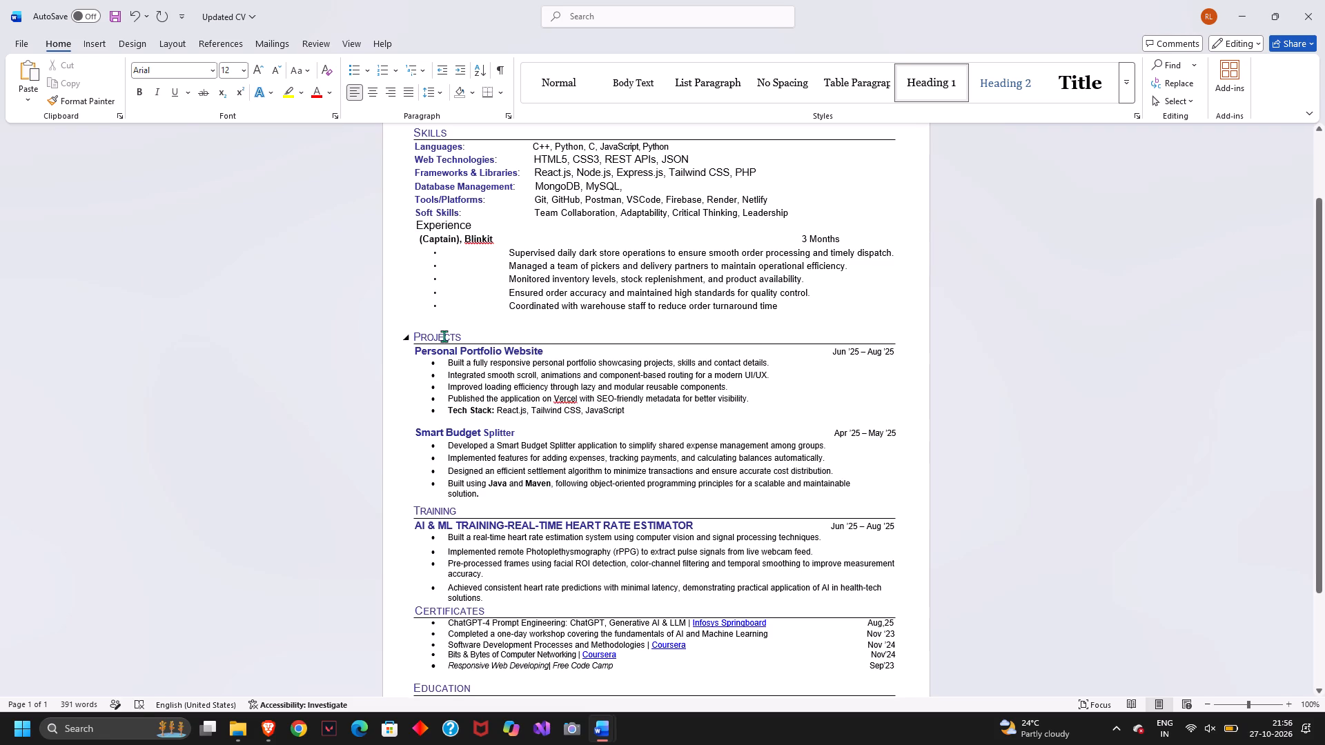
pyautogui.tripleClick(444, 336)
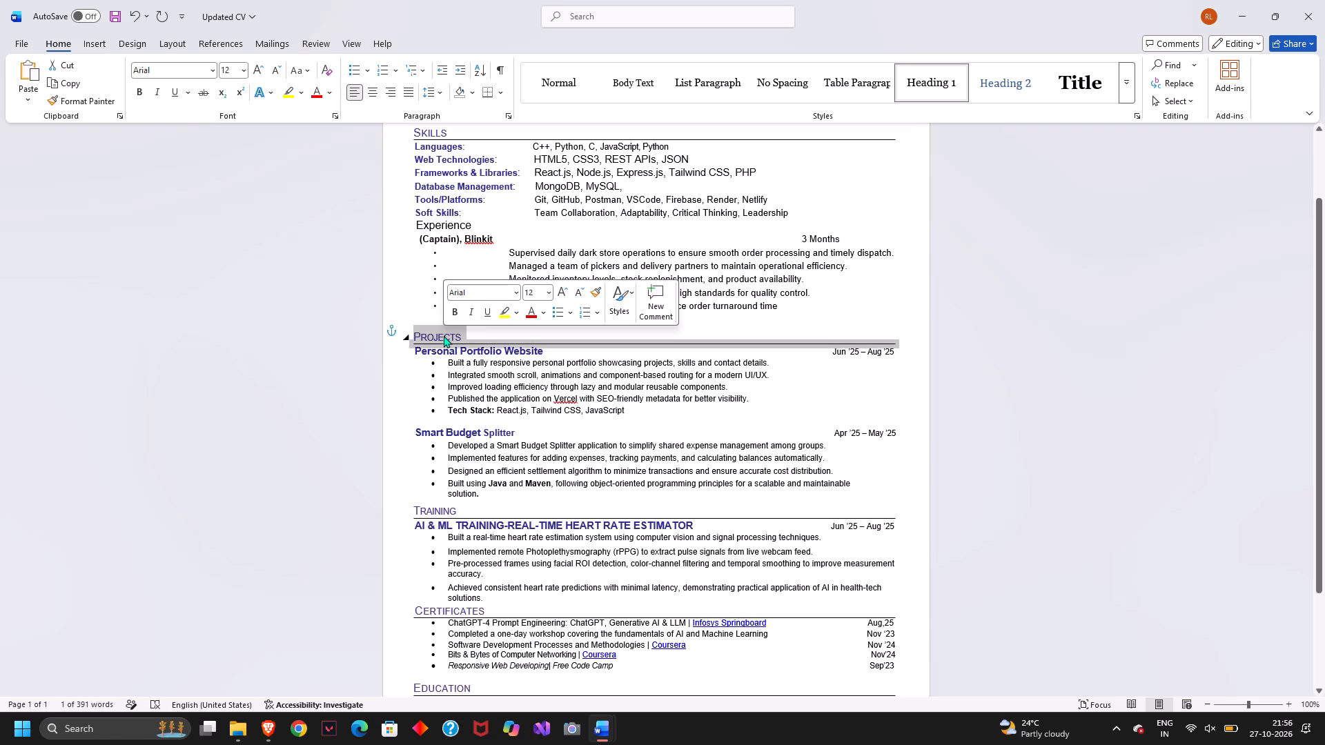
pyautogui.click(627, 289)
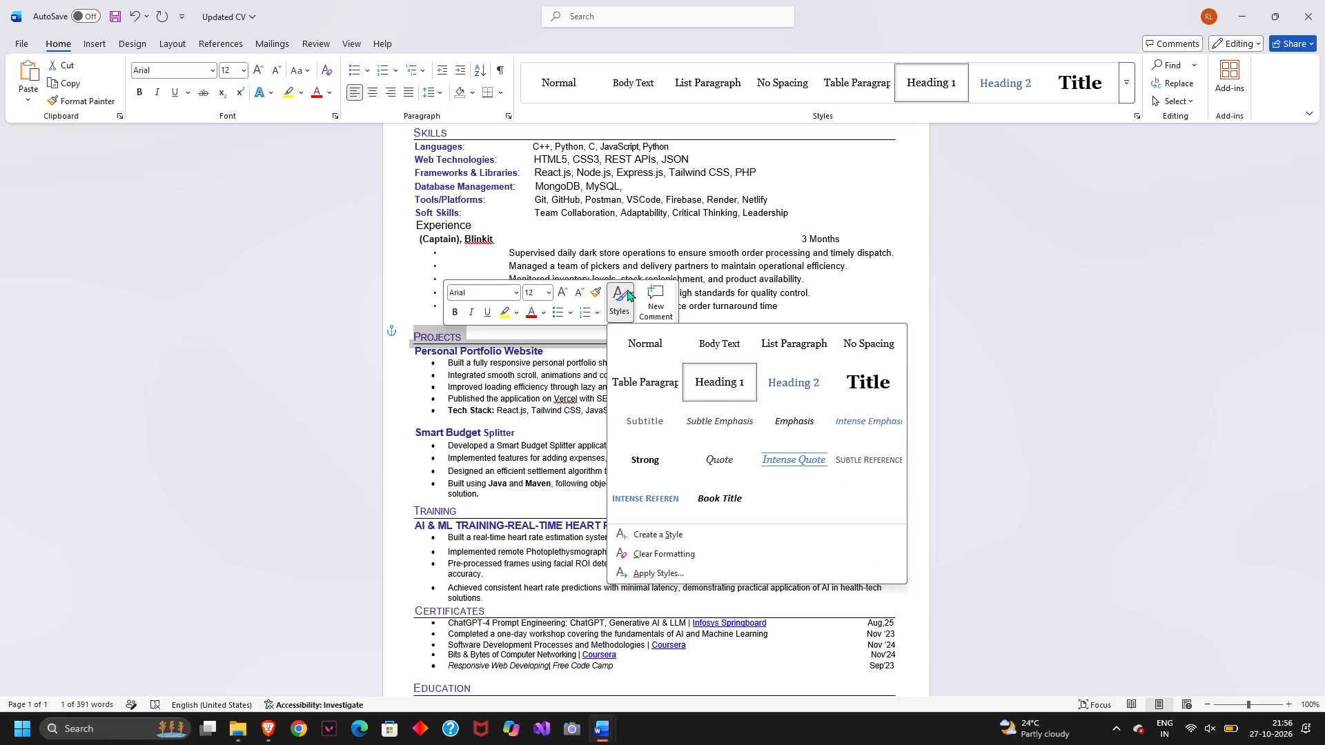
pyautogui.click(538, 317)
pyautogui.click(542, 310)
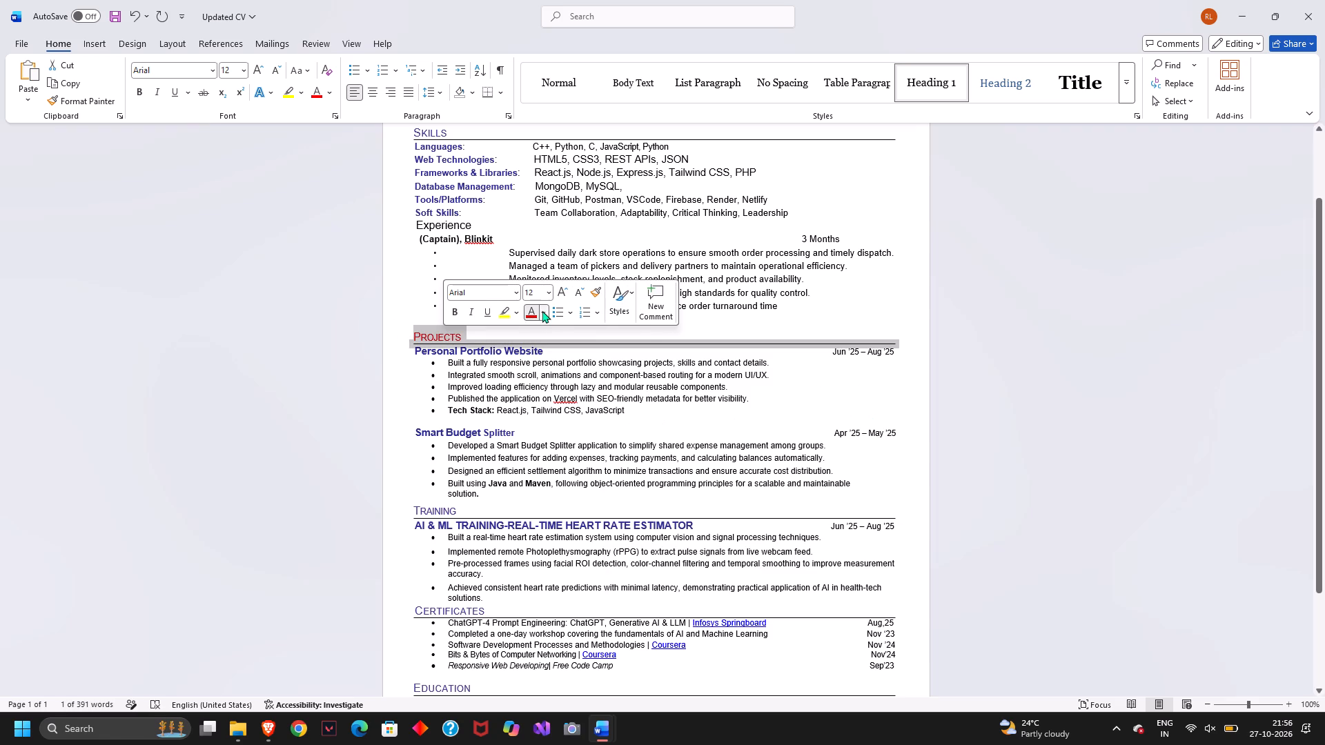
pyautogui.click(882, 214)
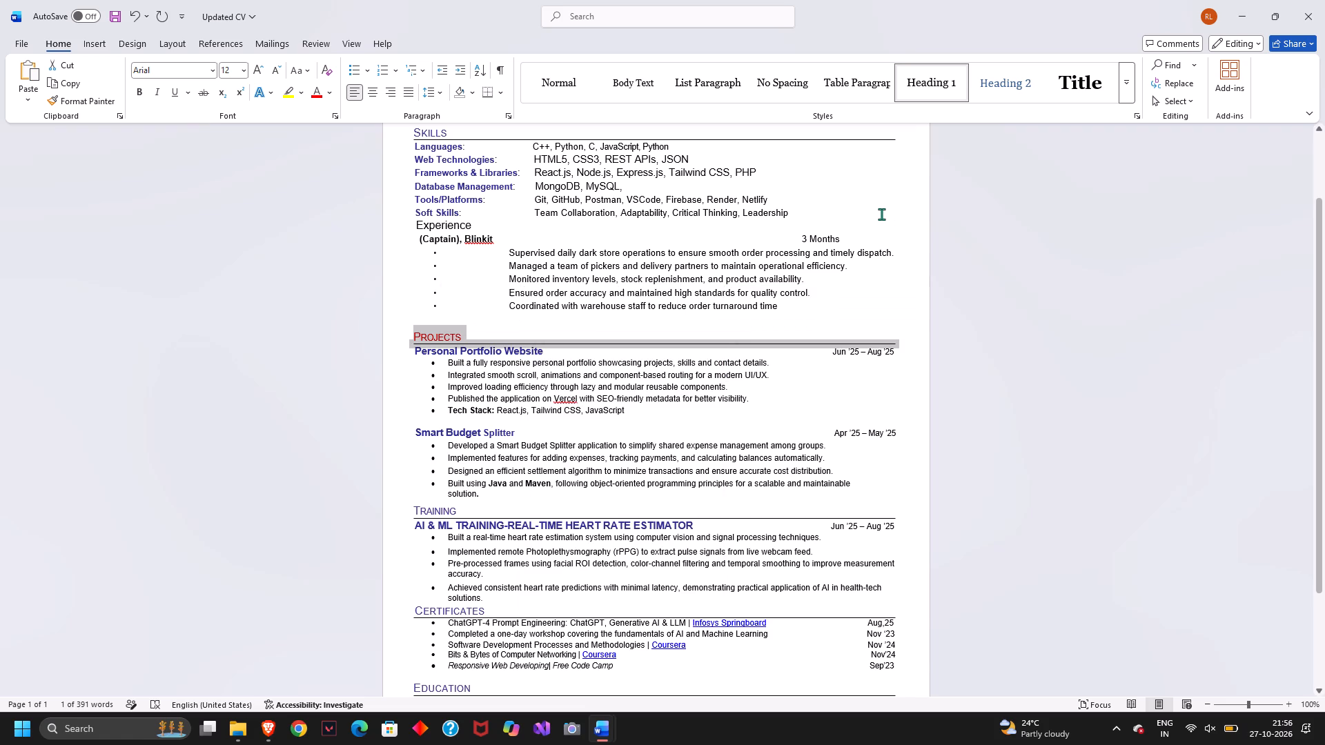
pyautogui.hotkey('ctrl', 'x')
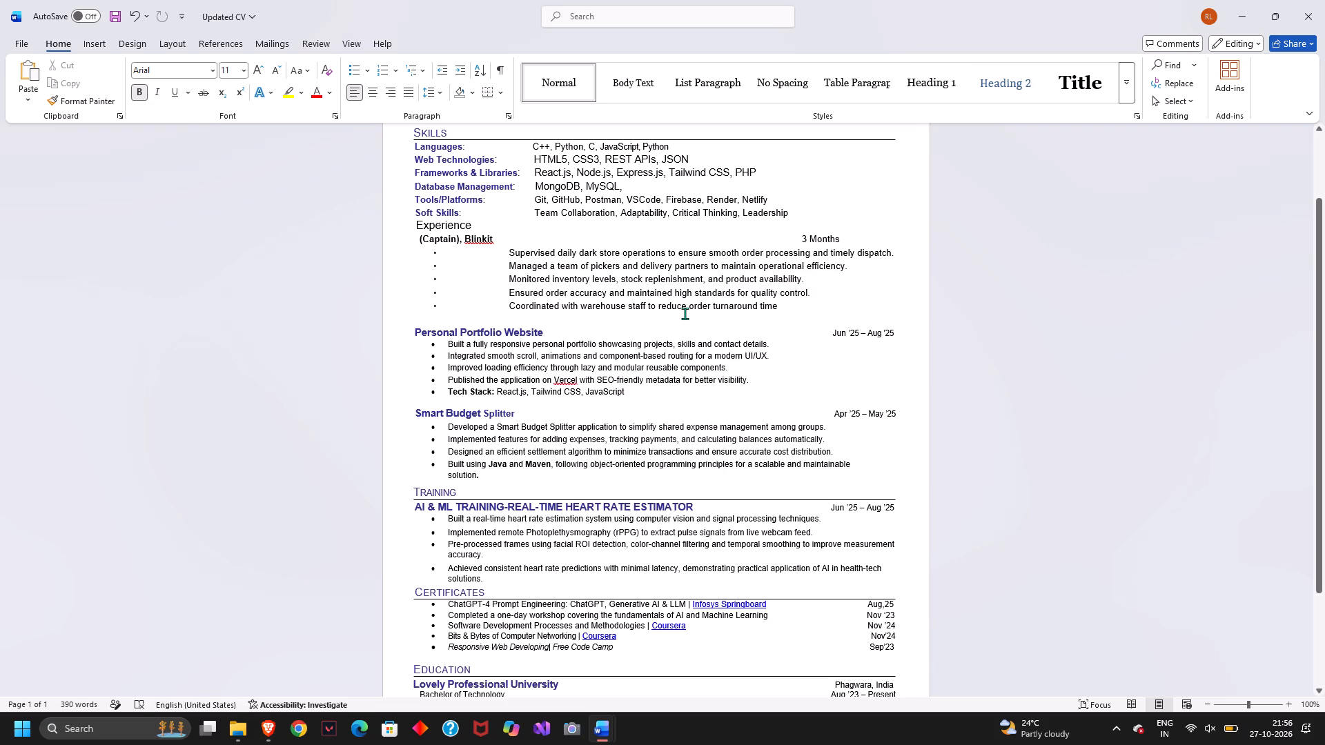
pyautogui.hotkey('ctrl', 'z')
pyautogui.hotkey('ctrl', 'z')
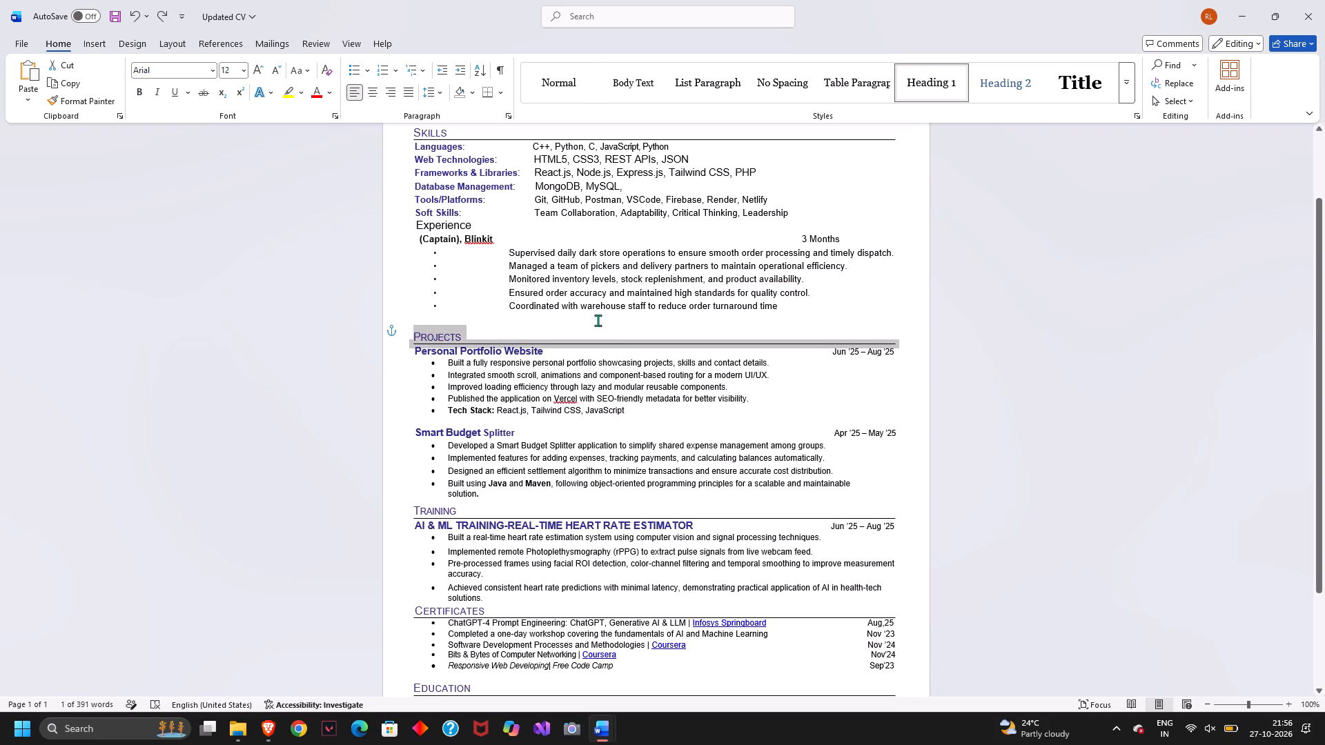
# Insert a blank line between the Experience heading and the Blinkit entry.
pyautogui.click(486, 260)
pyautogui.click(485, 226)
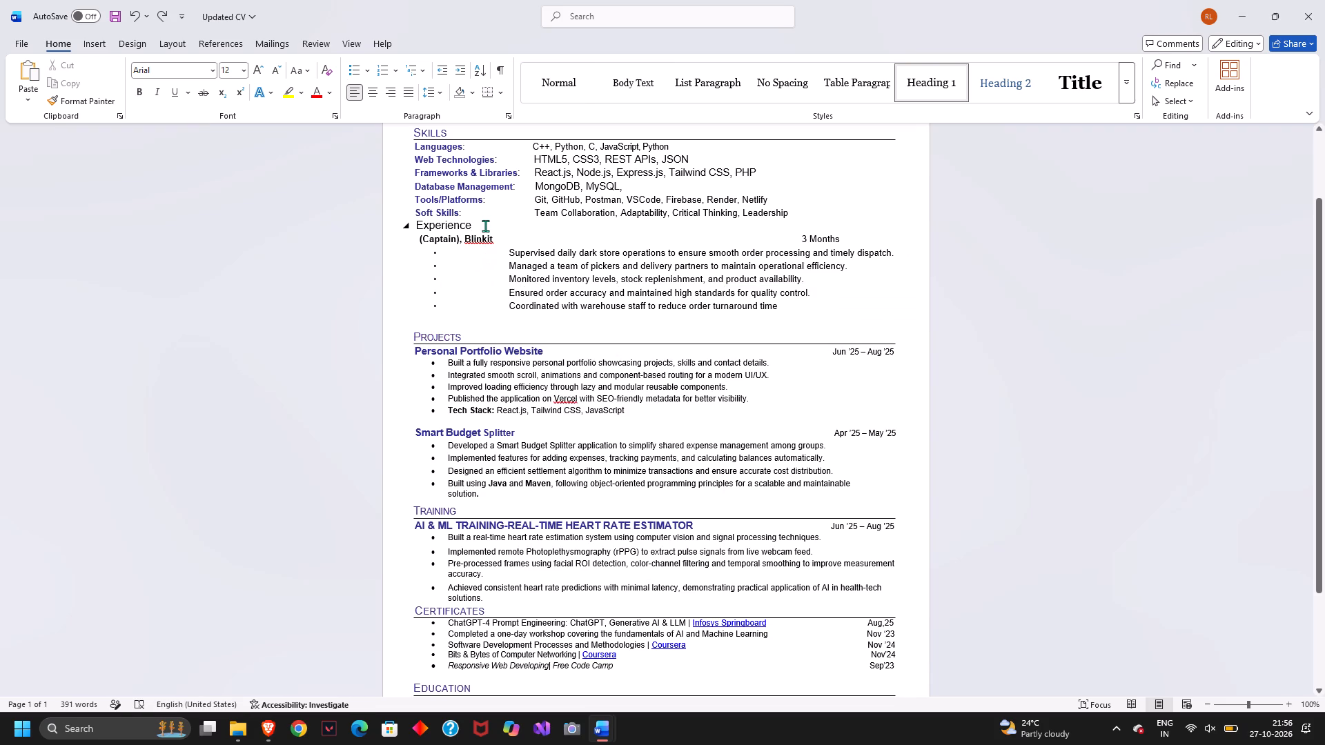
pyautogui.press('Return')
pyautogui.scroll(2, 469, 241)
pyautogui.scroll(-2, 468, 250)
pyautogui.scroll(1, 468, 253)
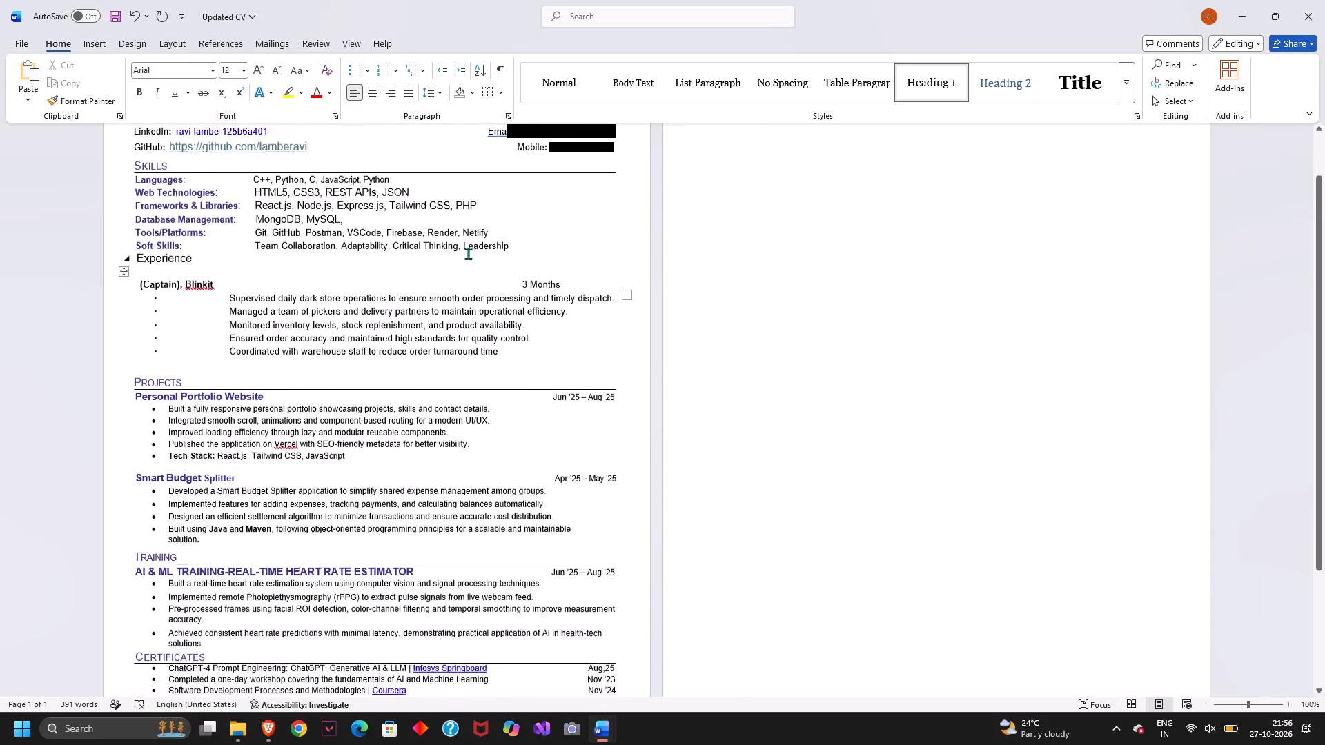
pyautogui.scroll(-7, 468, 253)
pyautogui.scroll(2, 468, 255)
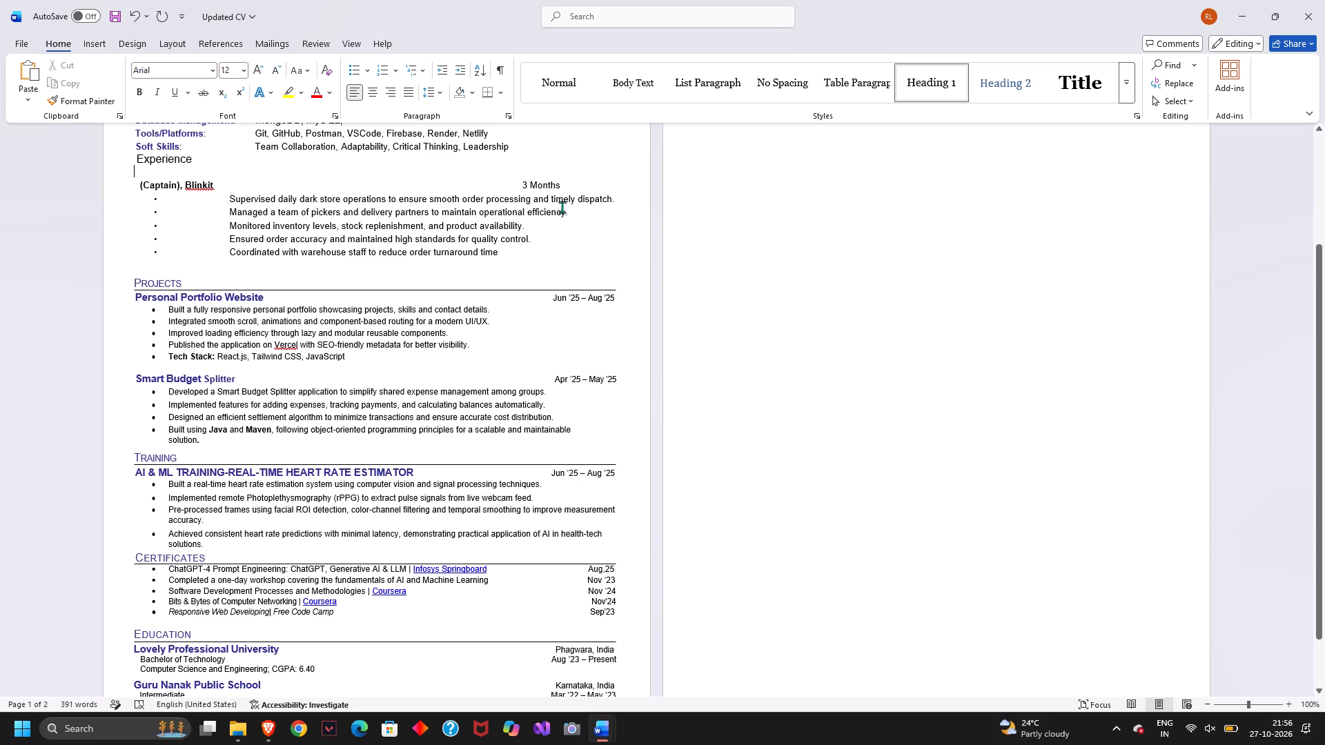
# Shift the duration on the Blinkit title line further right by inserting eleven spaces before it.
pyautogui.click(520, 183)
pyautogui.press('space')
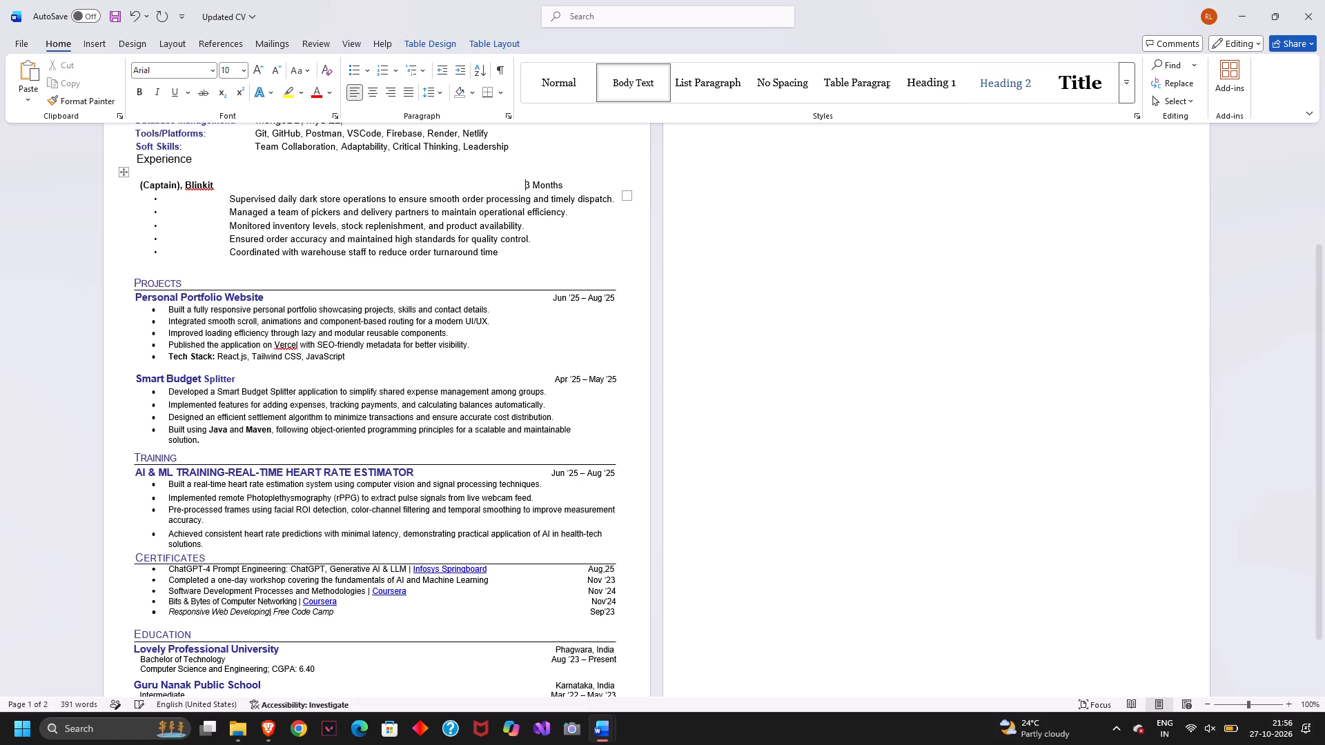
pyautogui.press('space')
pyautogui.press('space')
pyautogui.press('space')
pyautogui.press('space')
pyautogui.press('space')
pyautogui.press('space')
pyautogui.press('space')
pyautogui.press('space')
pyautogui.press('space')
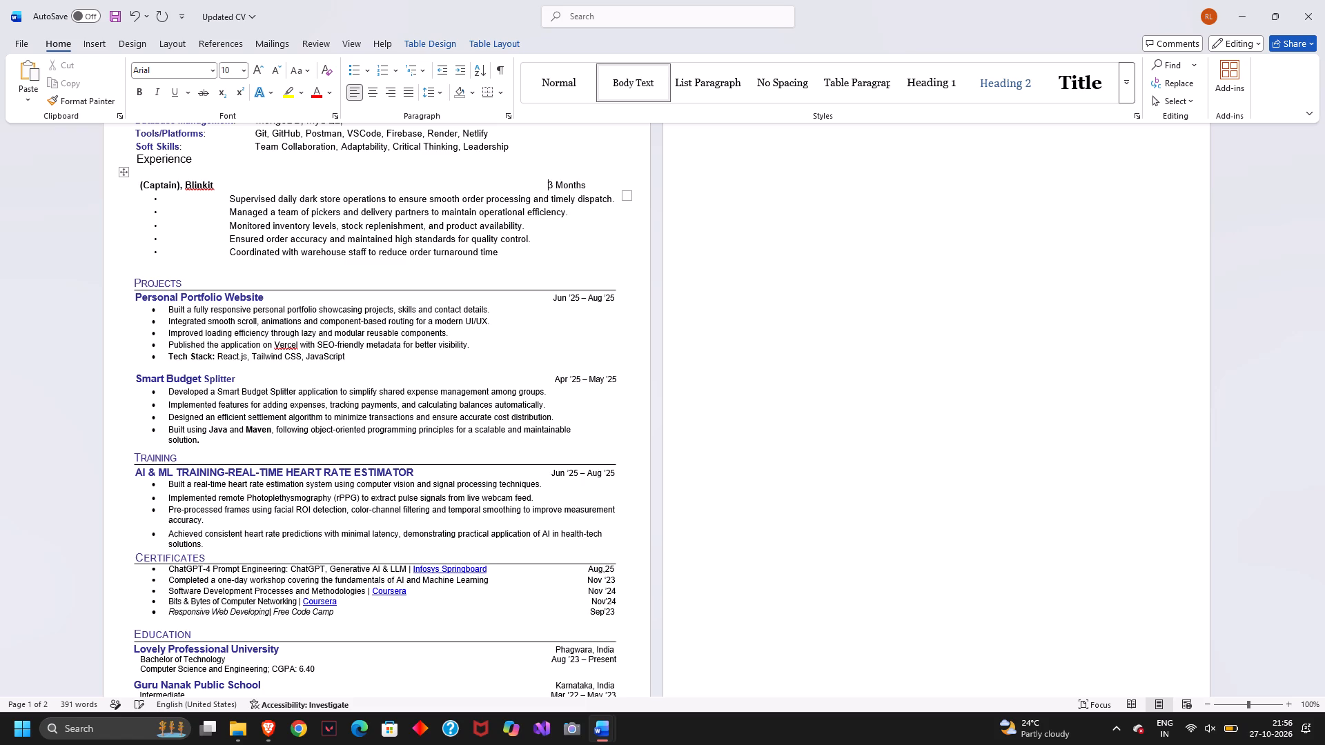
pyautogui.press('space')
# Replace the duration on the Blinkit title line with May-July.
pyautogui.press('Right')
pyautogui.press('Right')
pyautogui.press('Right')
pyautogui.press('Right')
pyautogui.press('Right')
pyautogui.press('Right')
pyautogui.press('Right')
pyautogui.press('Right')
pyautogui.press('BackSpace')
pyautogui.press('BackSpace')
pyautogui.press('BackSpace')
pyautogui.press('BackSpace')
pyautogui.press('BackSpace')
pyautogui.press('BackSpace')
pyautogui.press('BackSpace')
pyautogui.press('BackSpace')
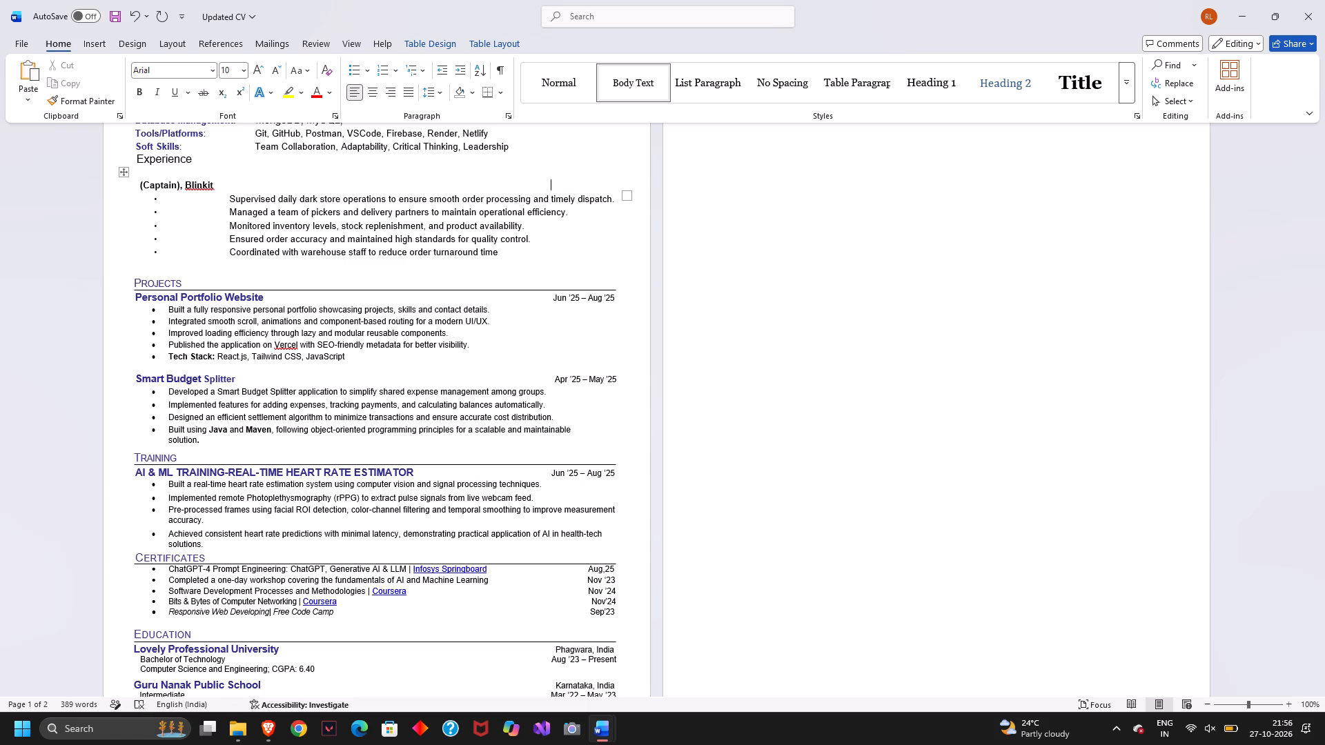
pyautogui.write('Ma')
pyautogui.write('y9')
pyautogui.press('BackSpace')
pyautogui.press('-')
pyautogui.write('July')
# Add the year '26 after both months on the Blinkit title line, making it May'26-July'26.
pyautogui.press('Left')
pyautogui.press('Left')
pyautogui.press('Left')
pyautogui.press('Left')
pyautogui.press('Left')
pyautogui.press('Left')
pyautogui.press('Right')
pyautogui.press("'")
pyautogui.write('26')
pyautogui.press('Right')
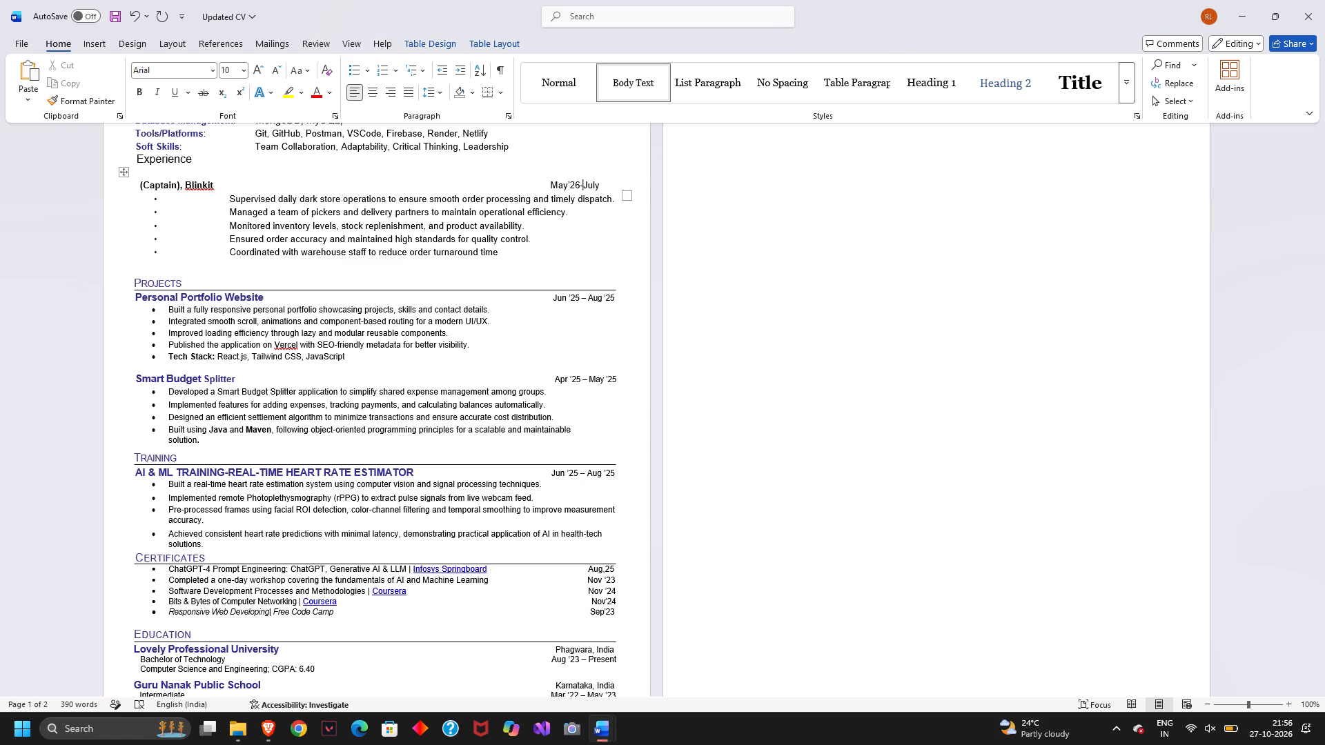
pyautogui.press('Right')
pyautogui.press('Right')
pyautogui.press('Right')
pyautogui.press('Right')
pyautogui.write("'26")
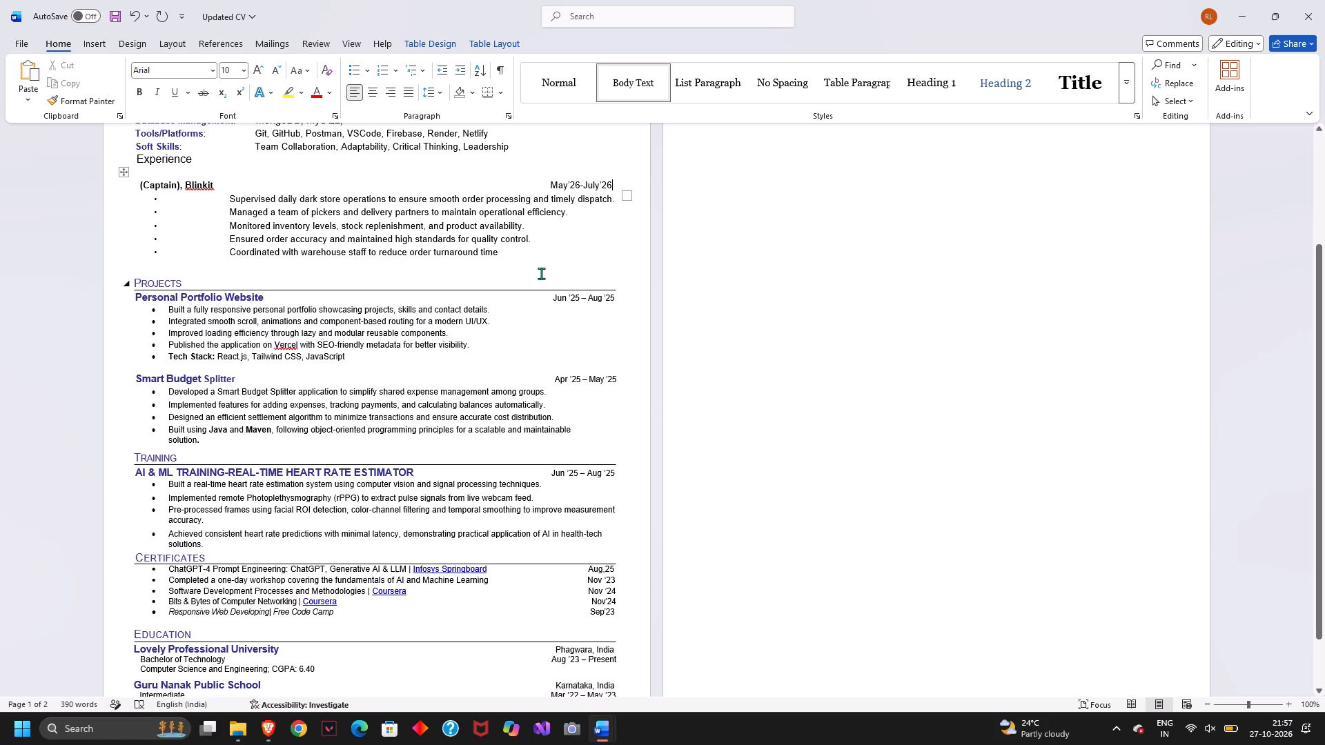
# Apply the Normal style to the Blinkit dates and set them to Arial, size 9, like the project dates.
pyautogui.click(560, 295)
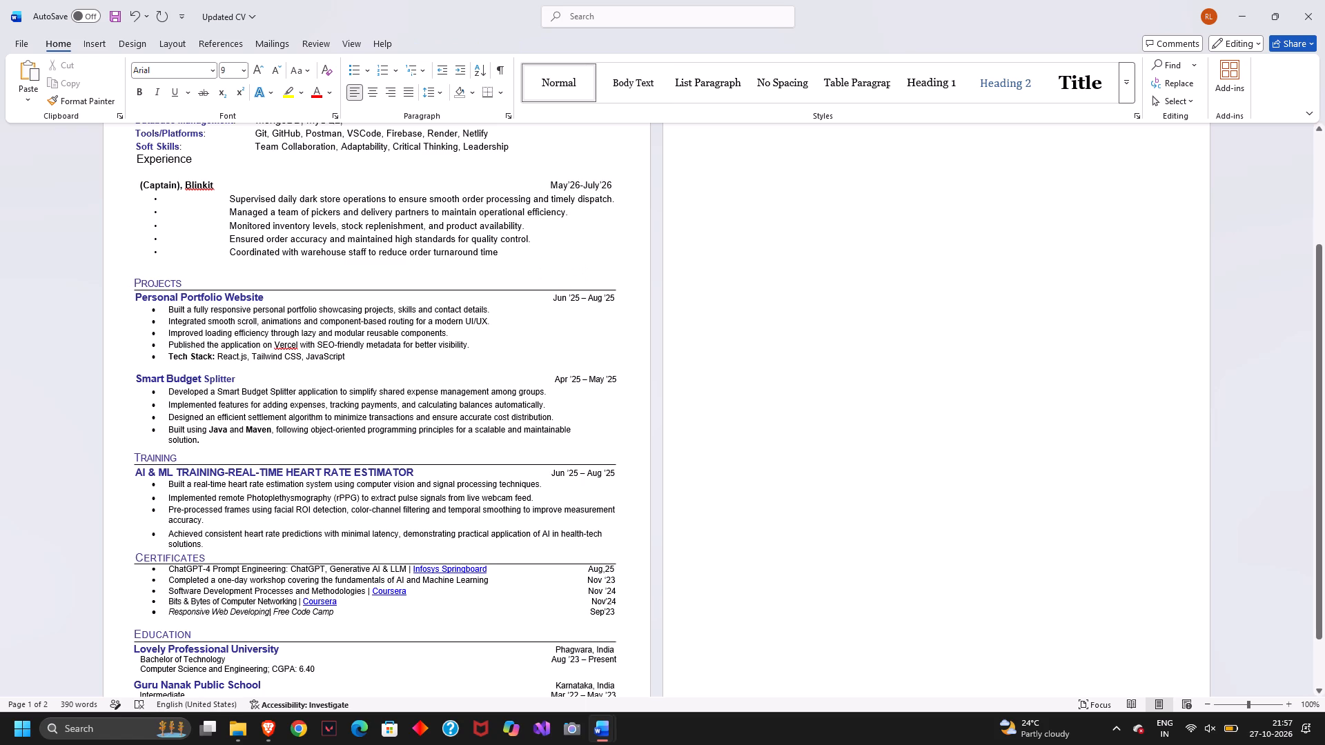
pyautogui.click(560, 186)
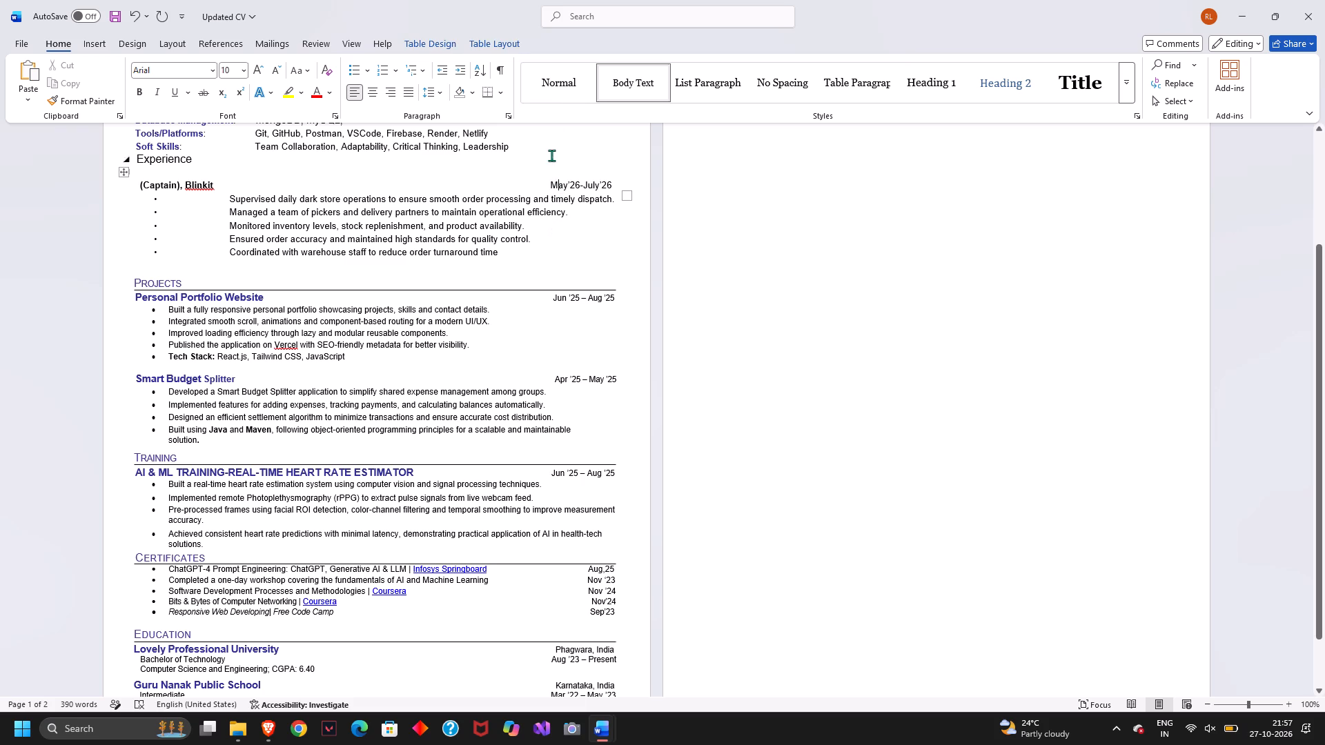
pyautogui.click(555, 81)
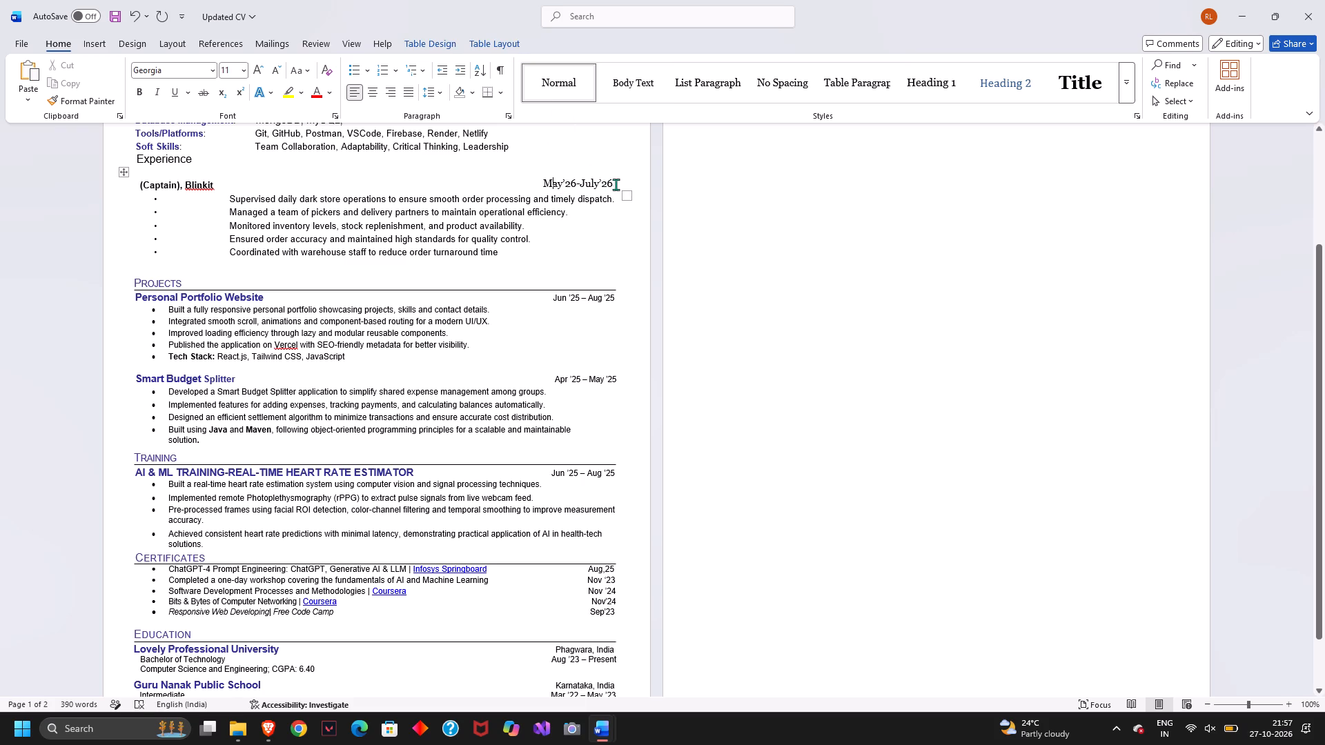
pyautogui.moveTo(614, 183); pyautogui.dragTo(549, 186)
pyautogui.click(545, 88)
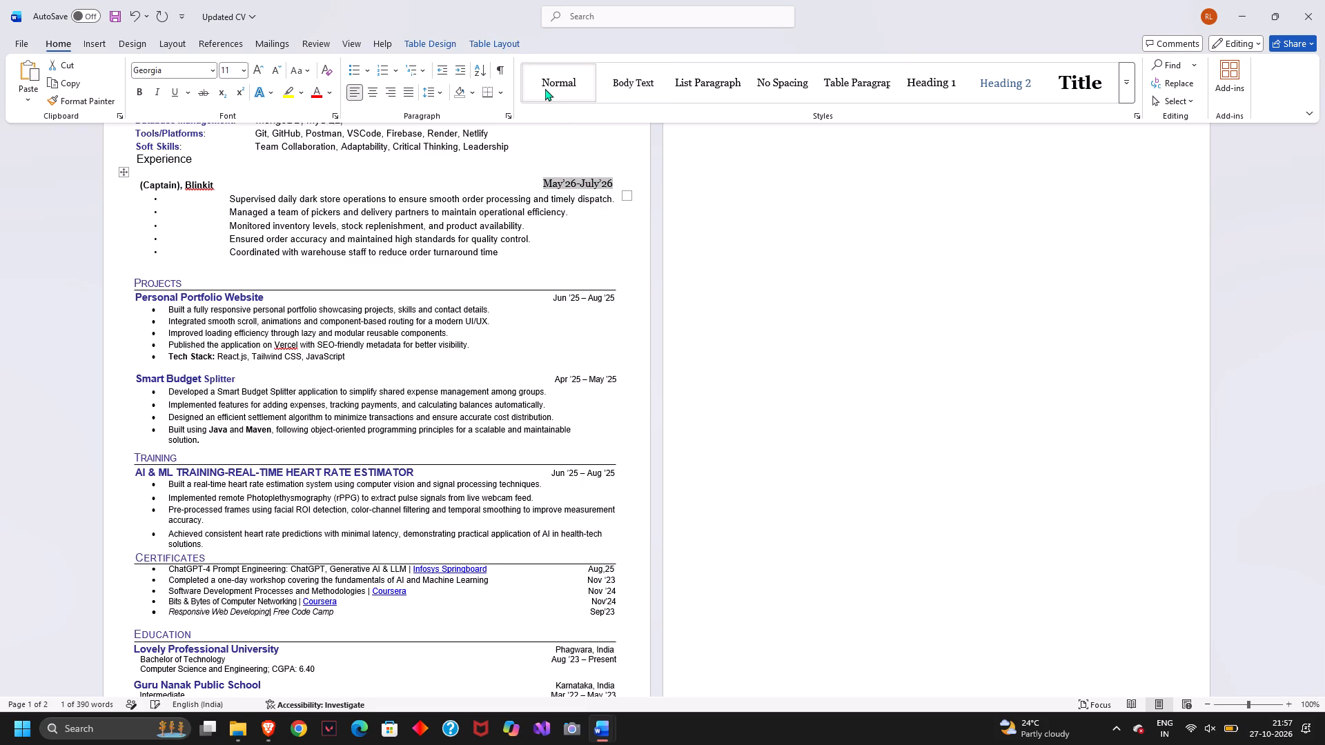
pyautogui.click(245, 72)
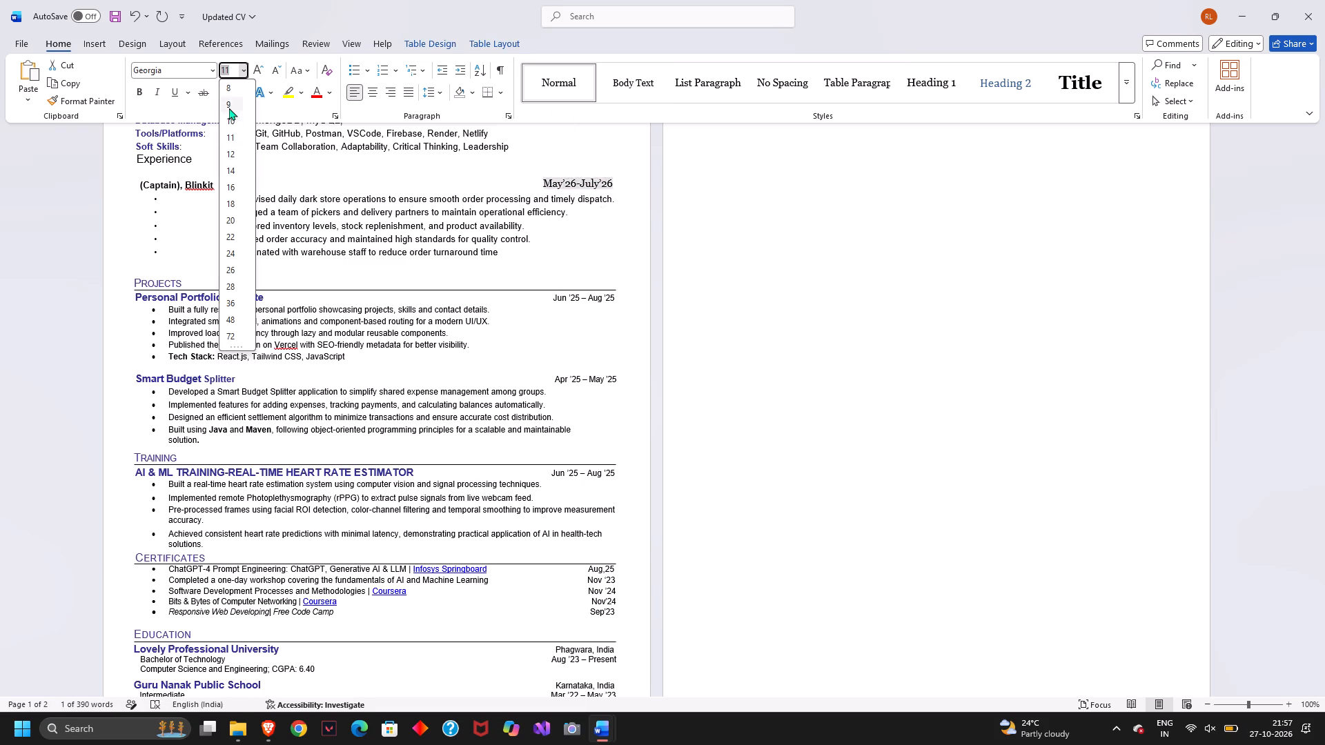
pyautogui.click(229, 108)
pyautogui.click(210, 67)
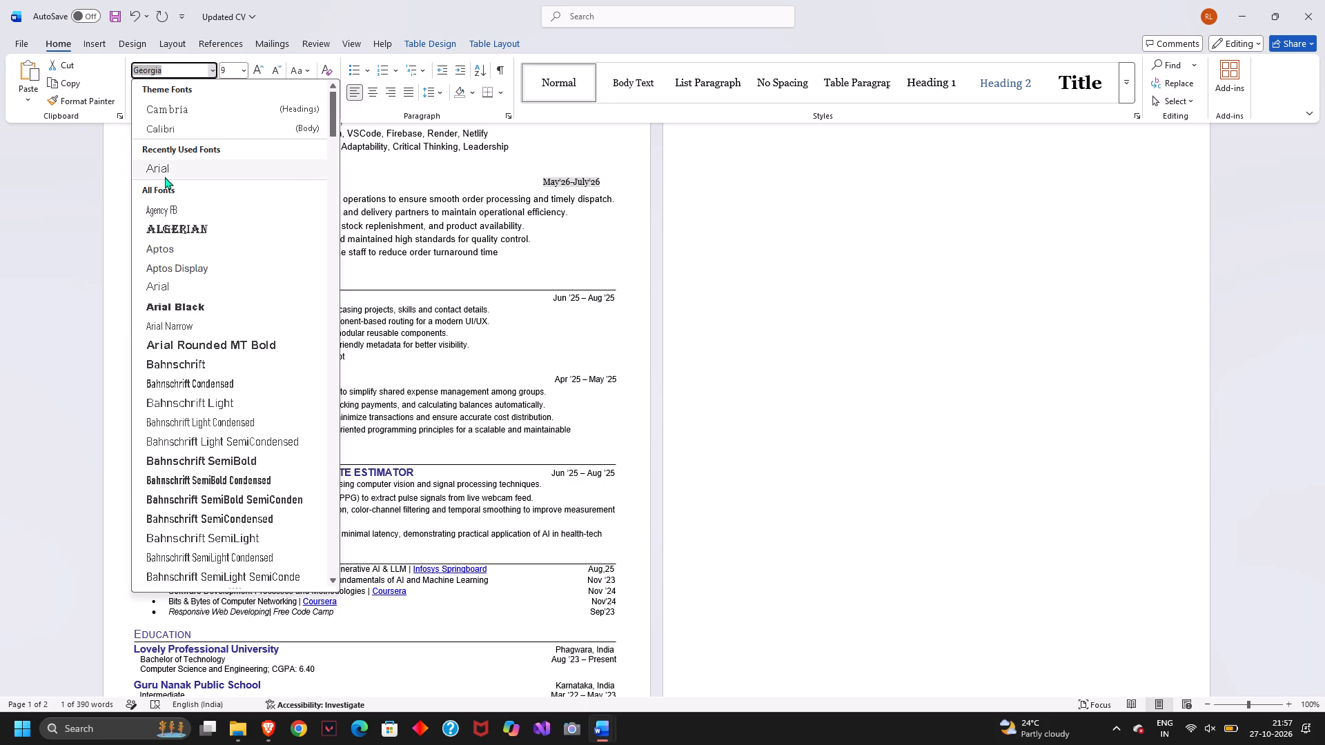
pyautogui.click(164, 172)
pyautogui.click(578, 241)
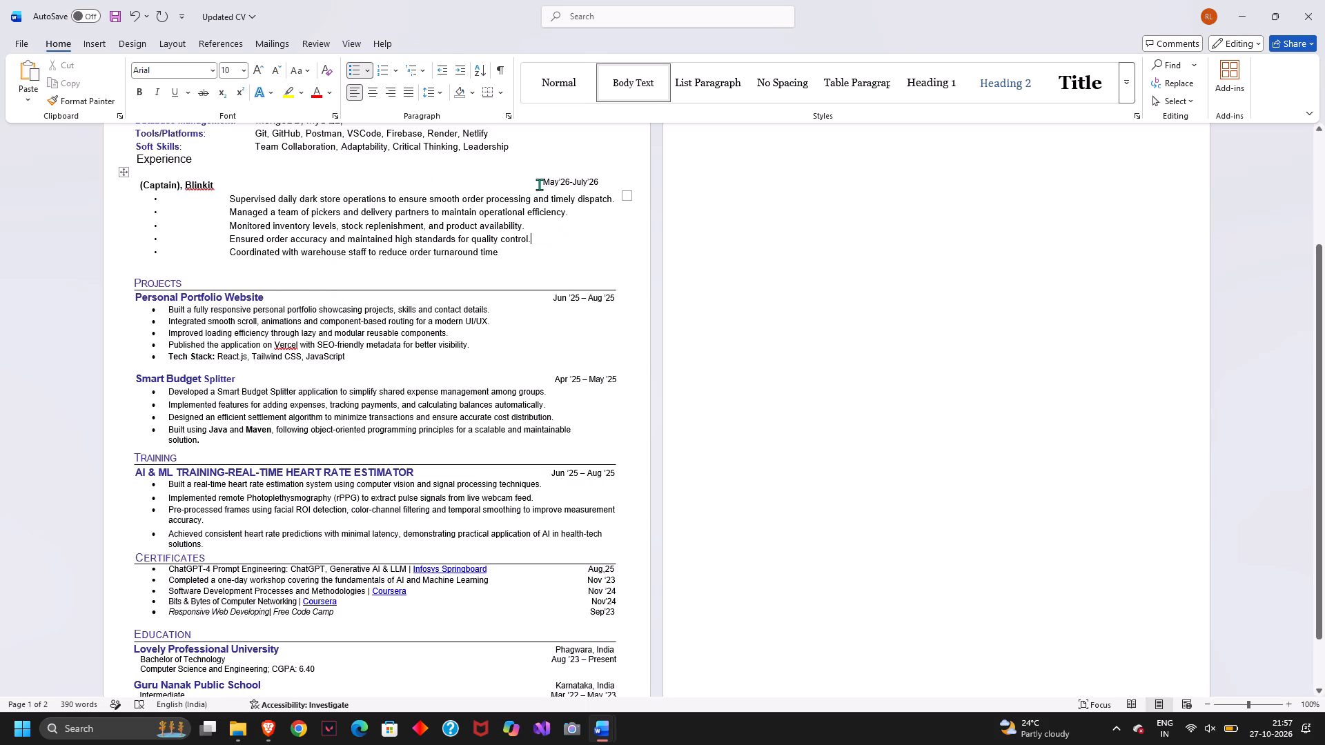
# Insert five spaces before the Blinkit dates to bring them closer to the page's right margin.
pyautogui.click(539, 184)
pyautogui.press('space')
pyautogui.press('space')
pyautogui.press('space')
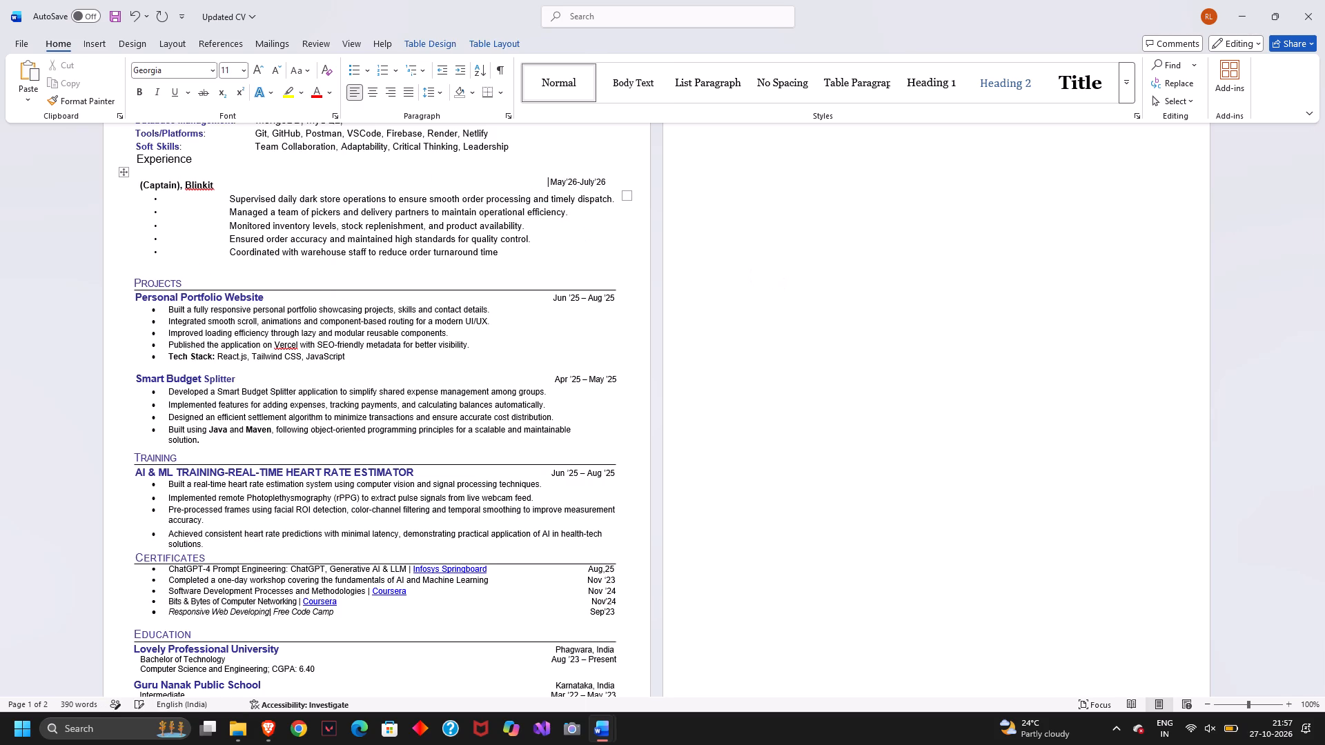
pyautogui.press('space')
pyautogui.press('space')
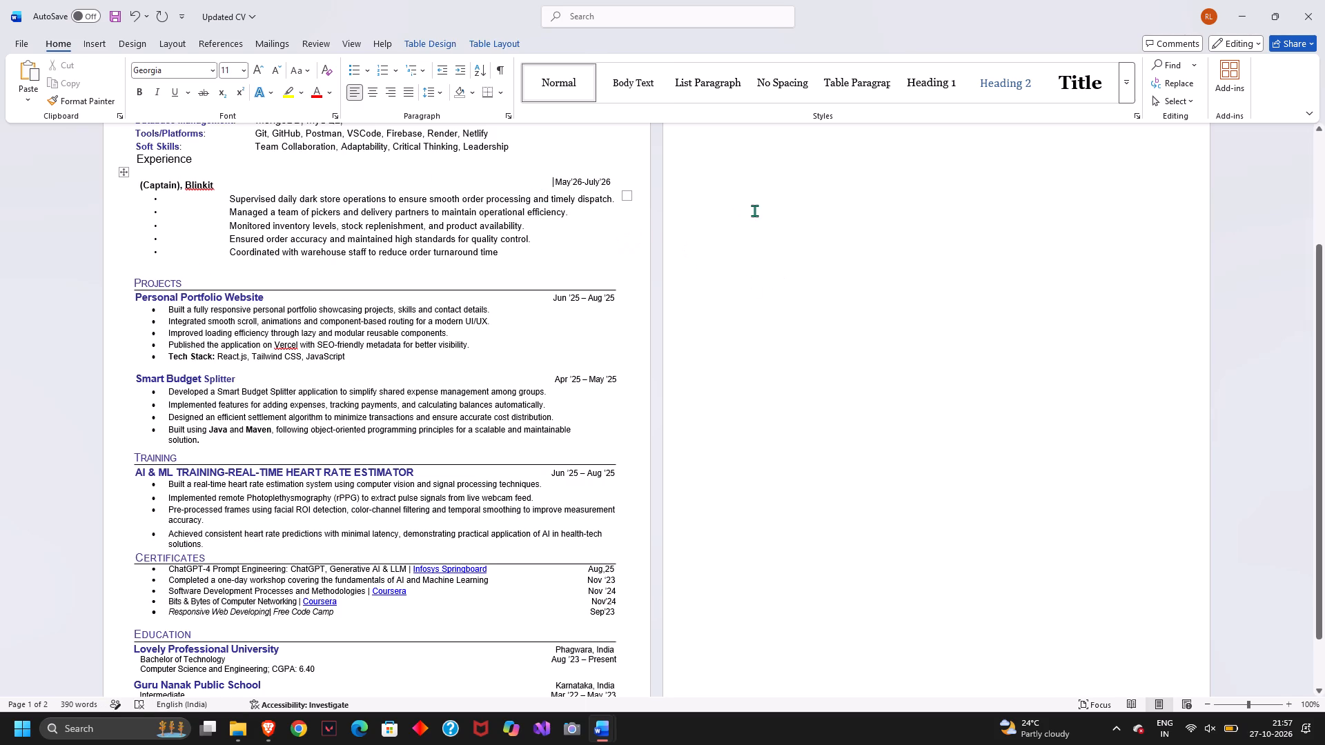
# Delete the indent and paragraph break before the Percentage: 74.8 line on the second page to pull it up.
pyautogui.click(754, 210)
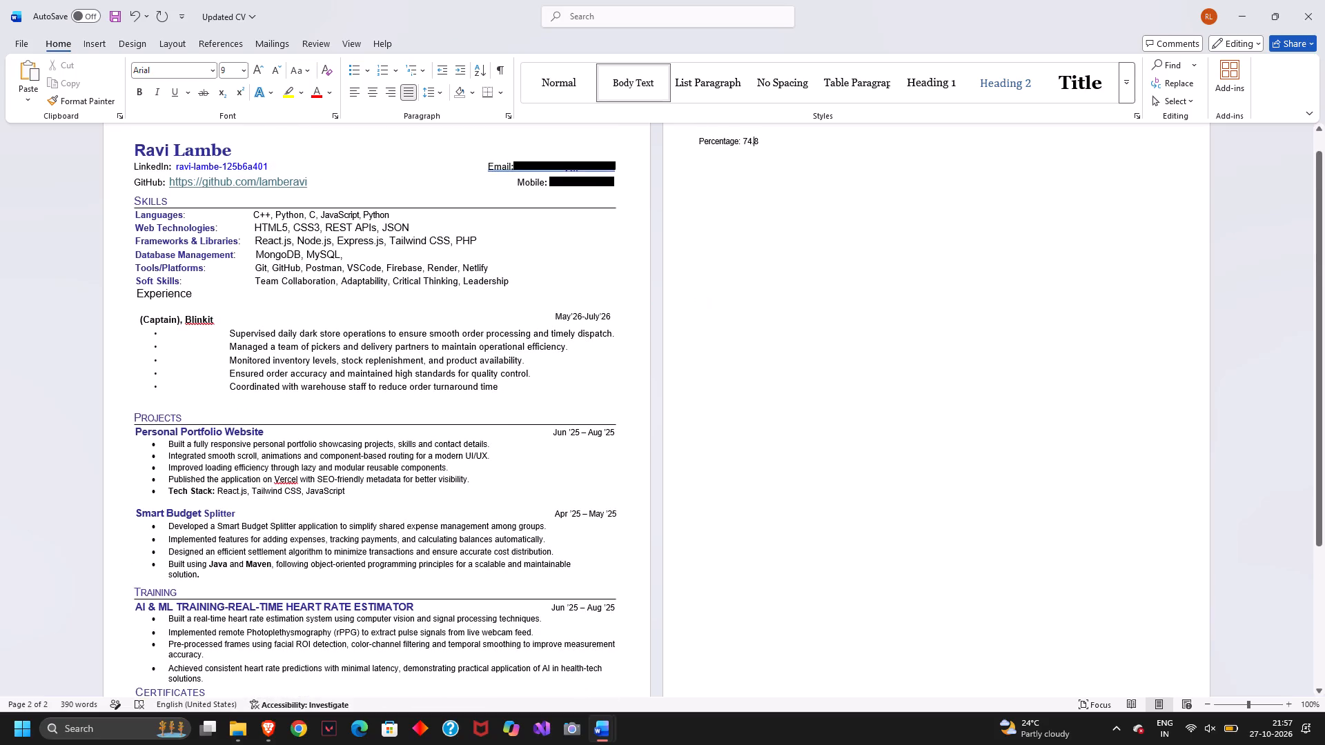
pyautogui.scroll(-5, 710, 285)
pyautogui.scroll(-6, 347, 432)
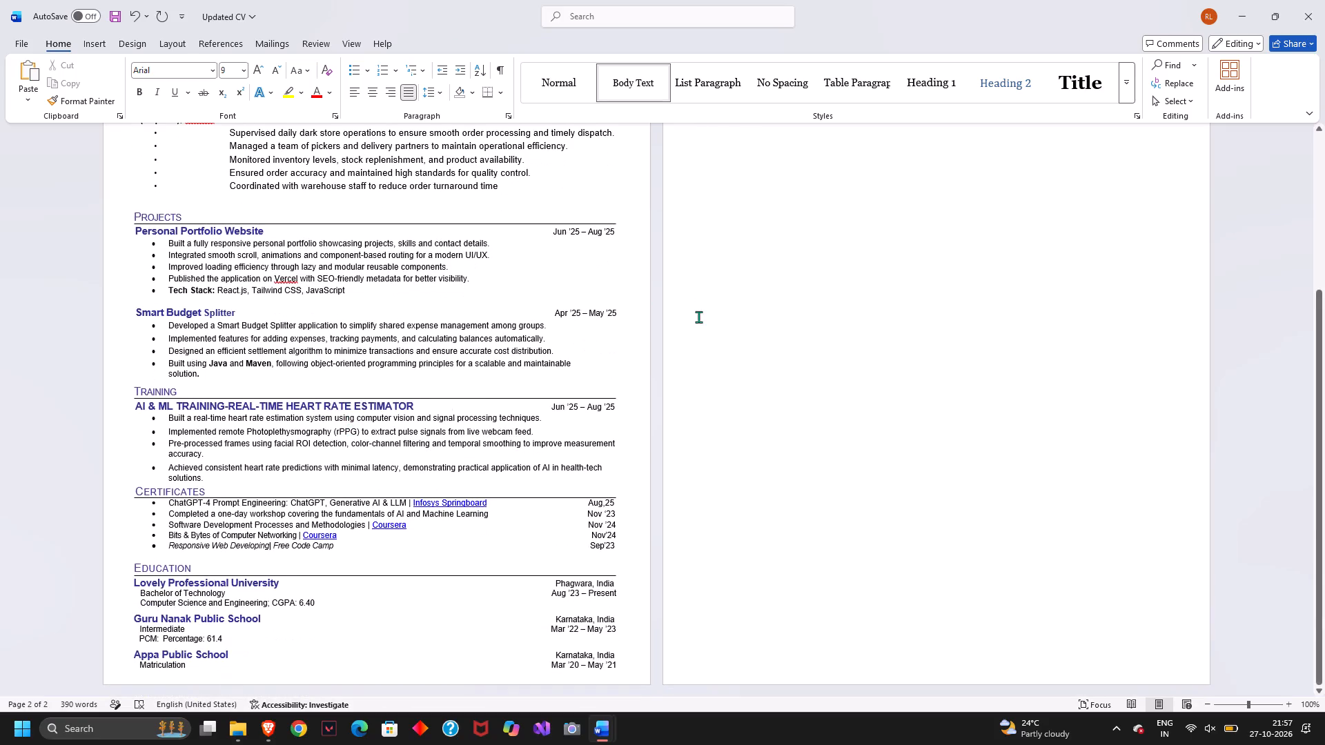
pyautogui.scroll(5, 711, 311)
pyautogui.scroll(5, 702, 222)
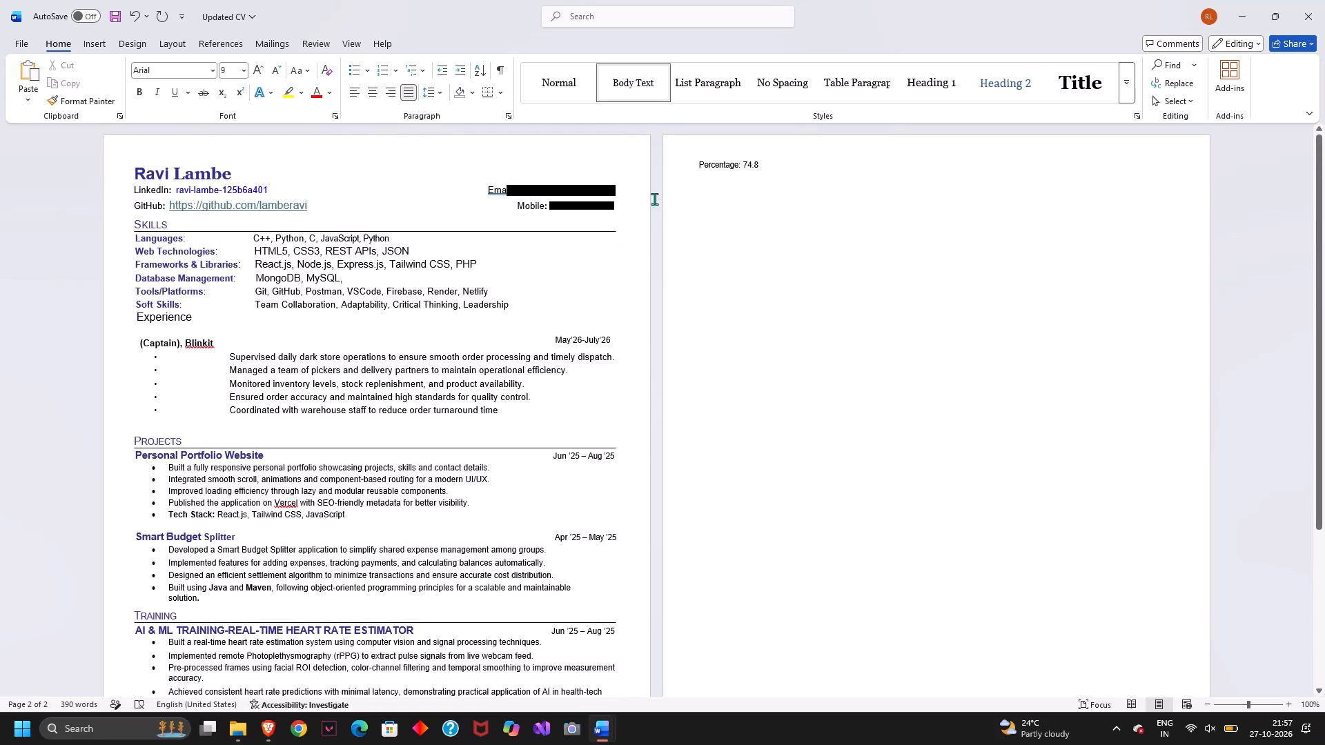
pyautogui.click(698, 168)
pyautogui.press('BackSpace')
pyautogui.press('BackSpace')
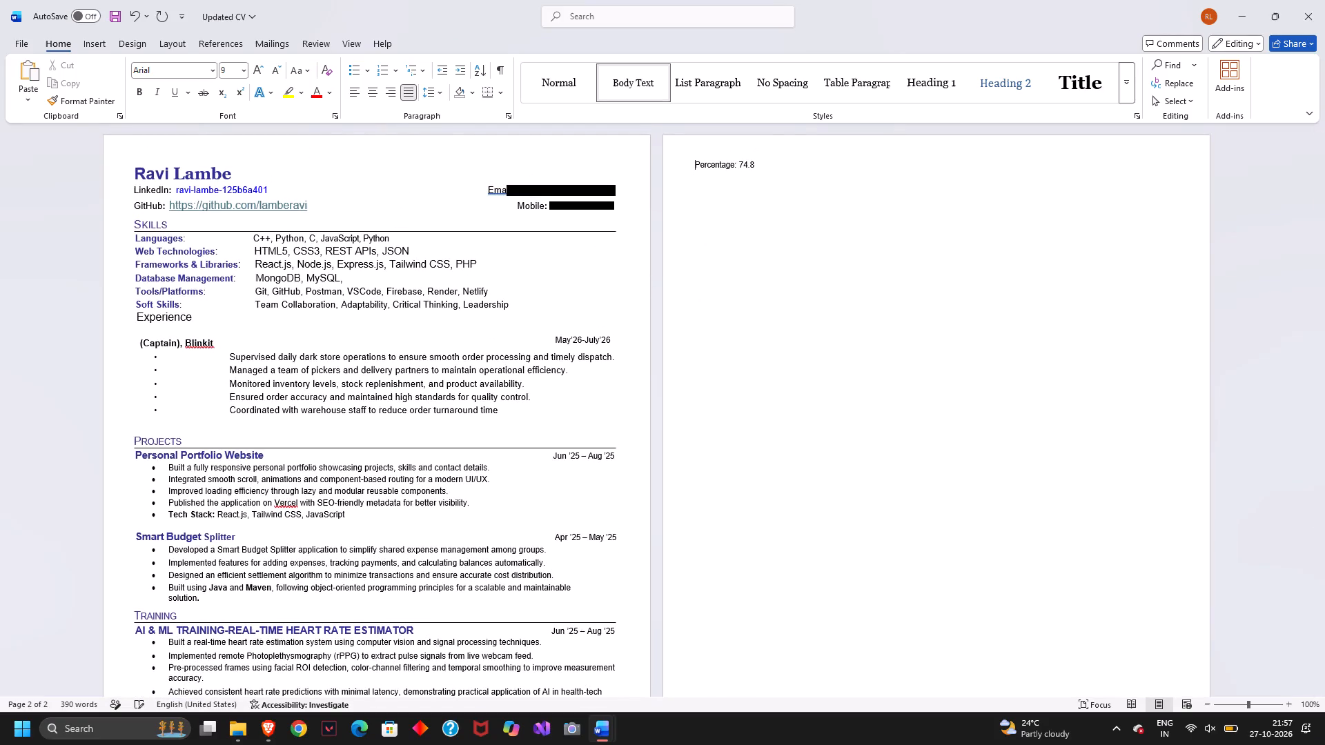
pyautogui.press('BackSpace')
pyautogui.press('BackSpace')
pyautogui.press('BackSpace')
pyautogui.press('BackSpace')
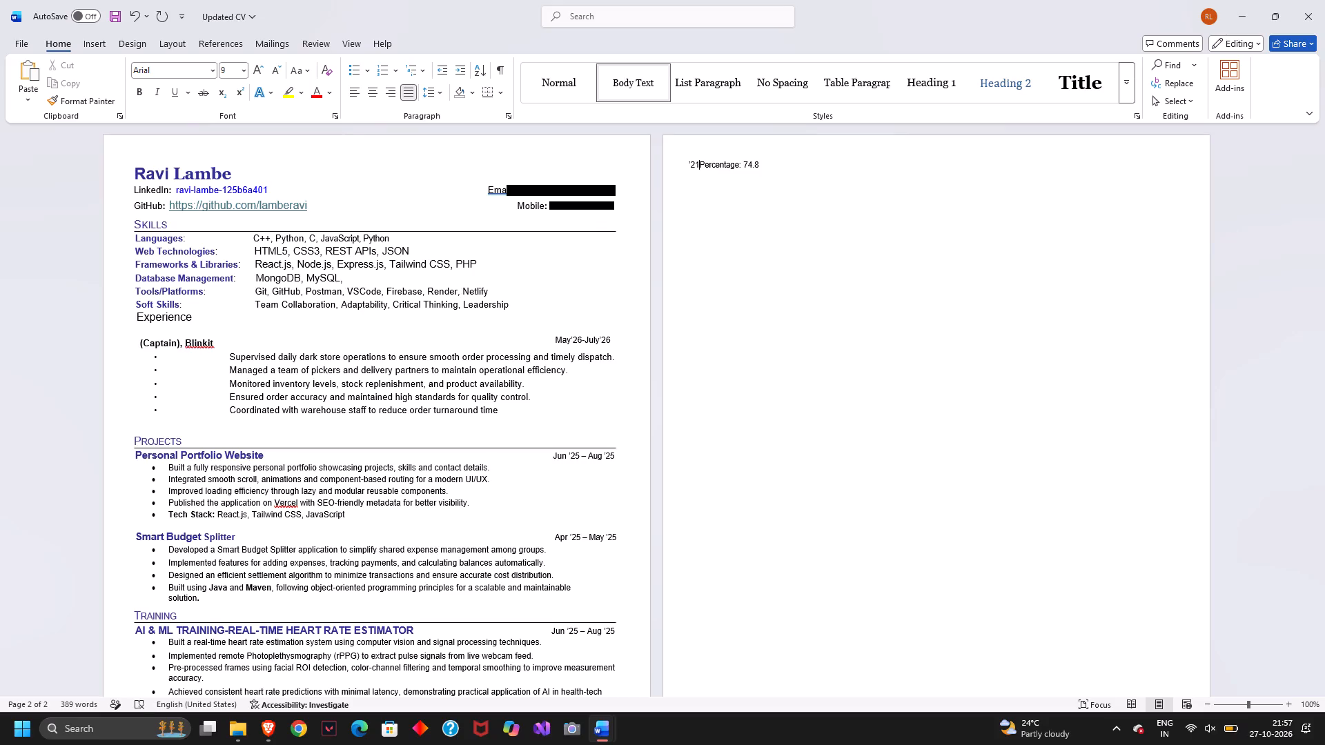
# Remove the blank line between the last Blinkit bullet and the Projects heading.
pyautogui.scroll(-5, 520, 315)
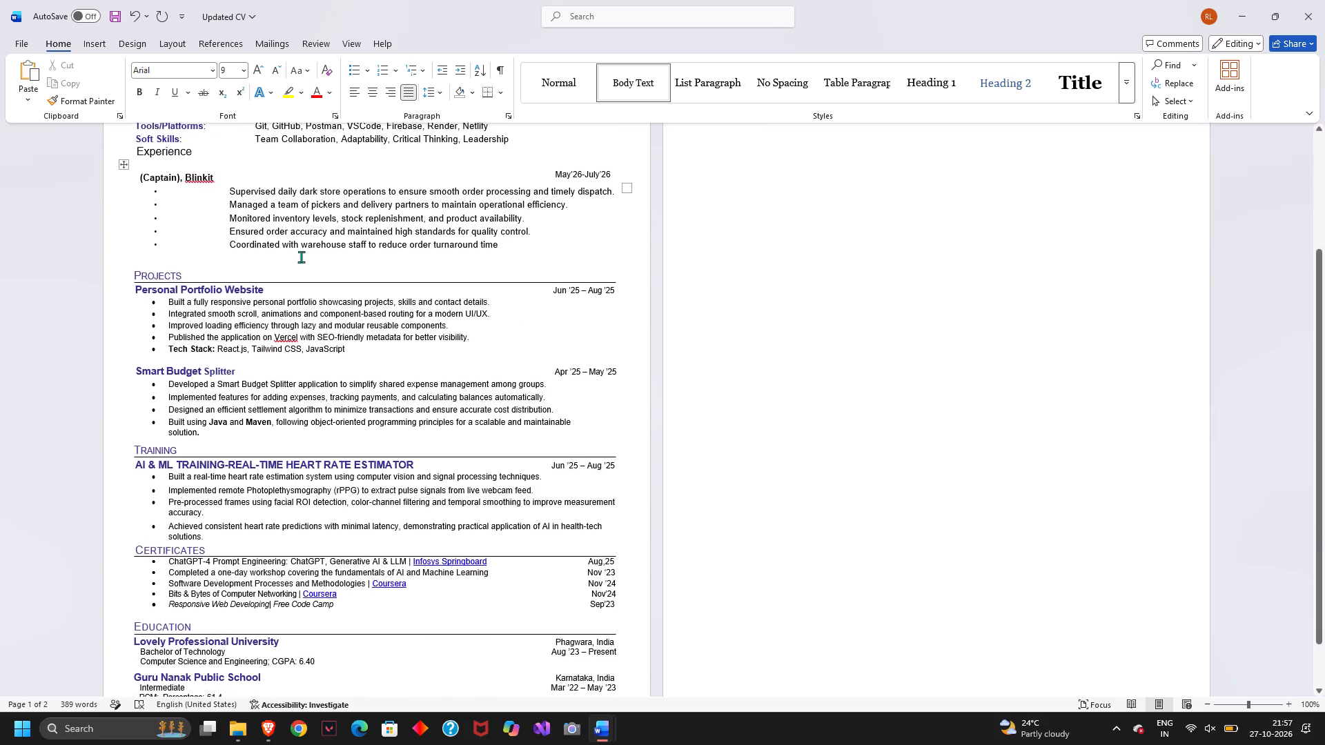
pyautogui.click(347, 257)
pyautogui.press('BackSpace')
pyautogui.press('BackSpace')
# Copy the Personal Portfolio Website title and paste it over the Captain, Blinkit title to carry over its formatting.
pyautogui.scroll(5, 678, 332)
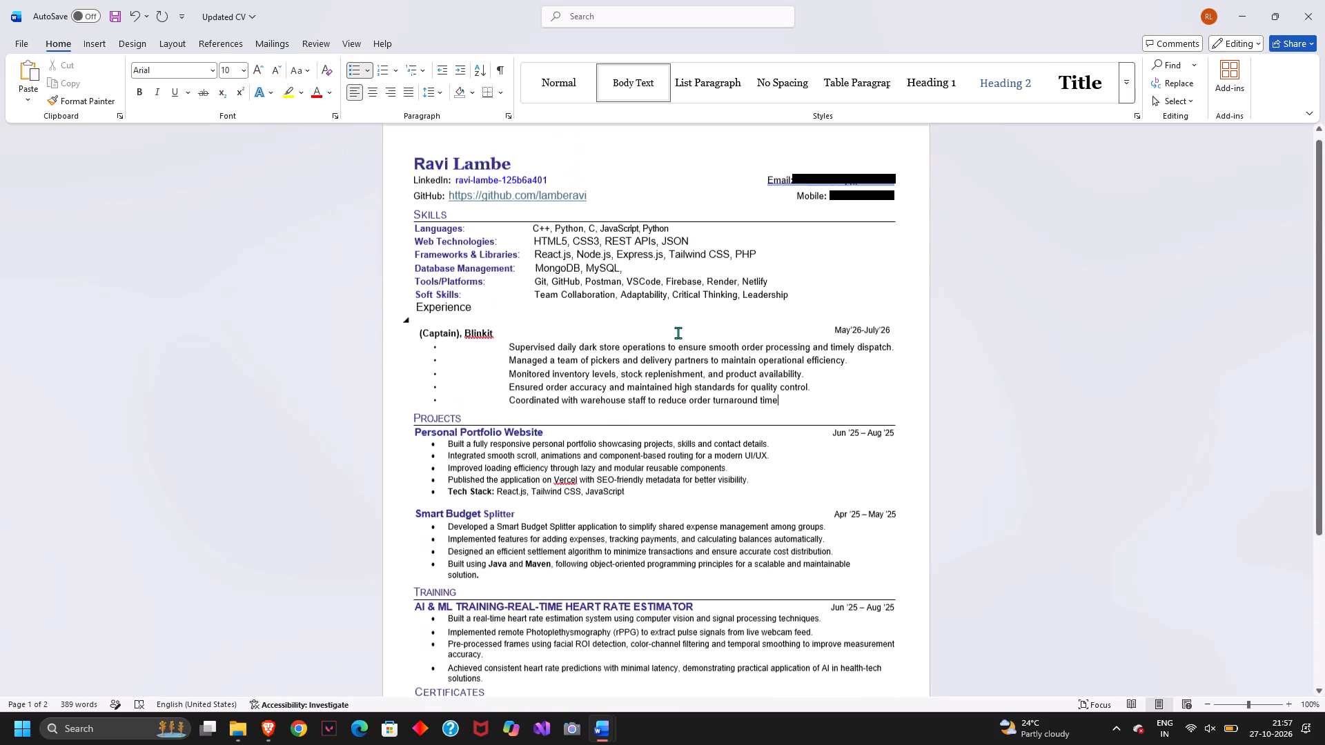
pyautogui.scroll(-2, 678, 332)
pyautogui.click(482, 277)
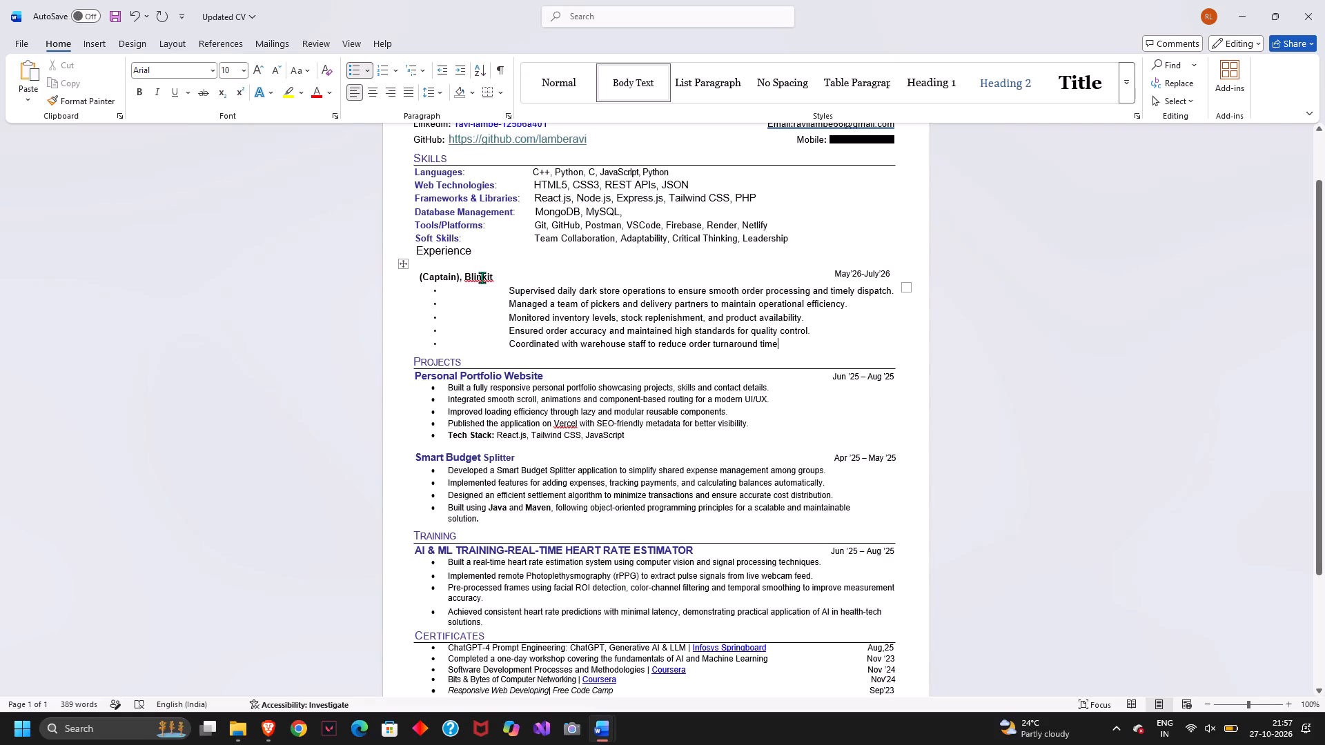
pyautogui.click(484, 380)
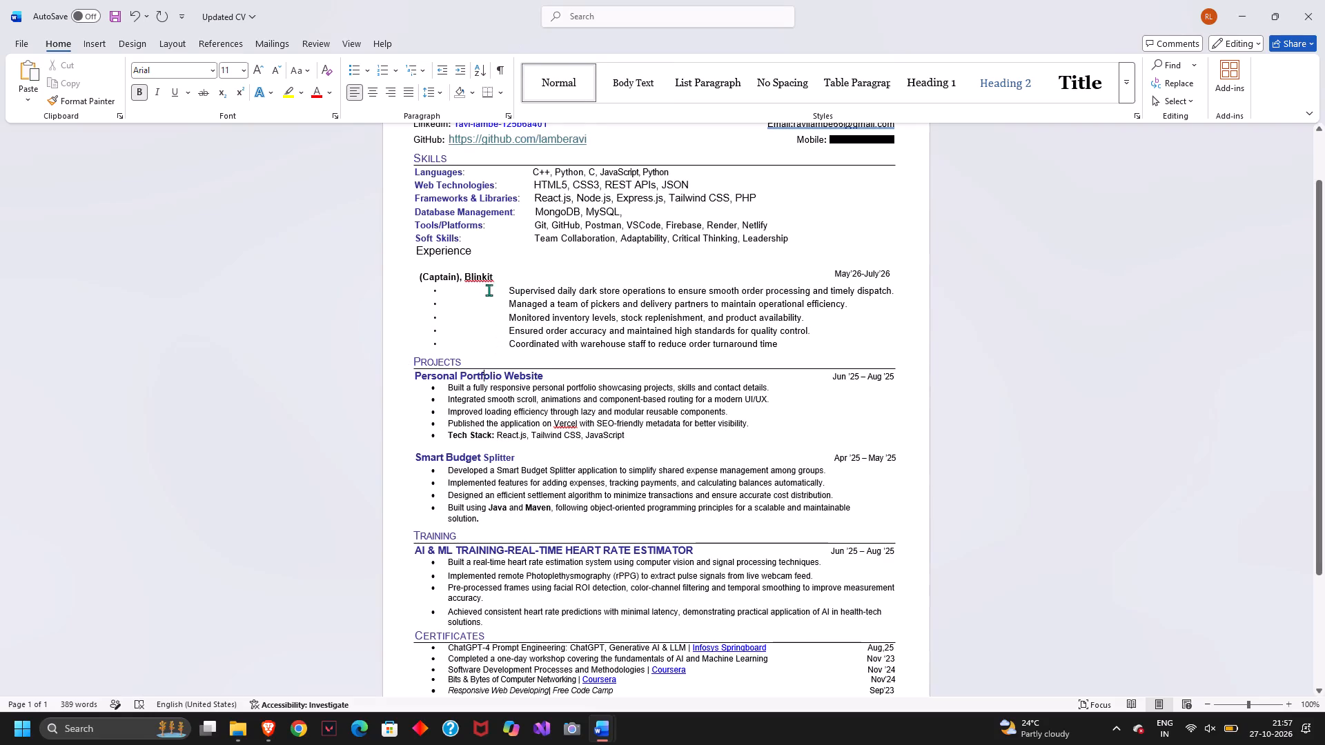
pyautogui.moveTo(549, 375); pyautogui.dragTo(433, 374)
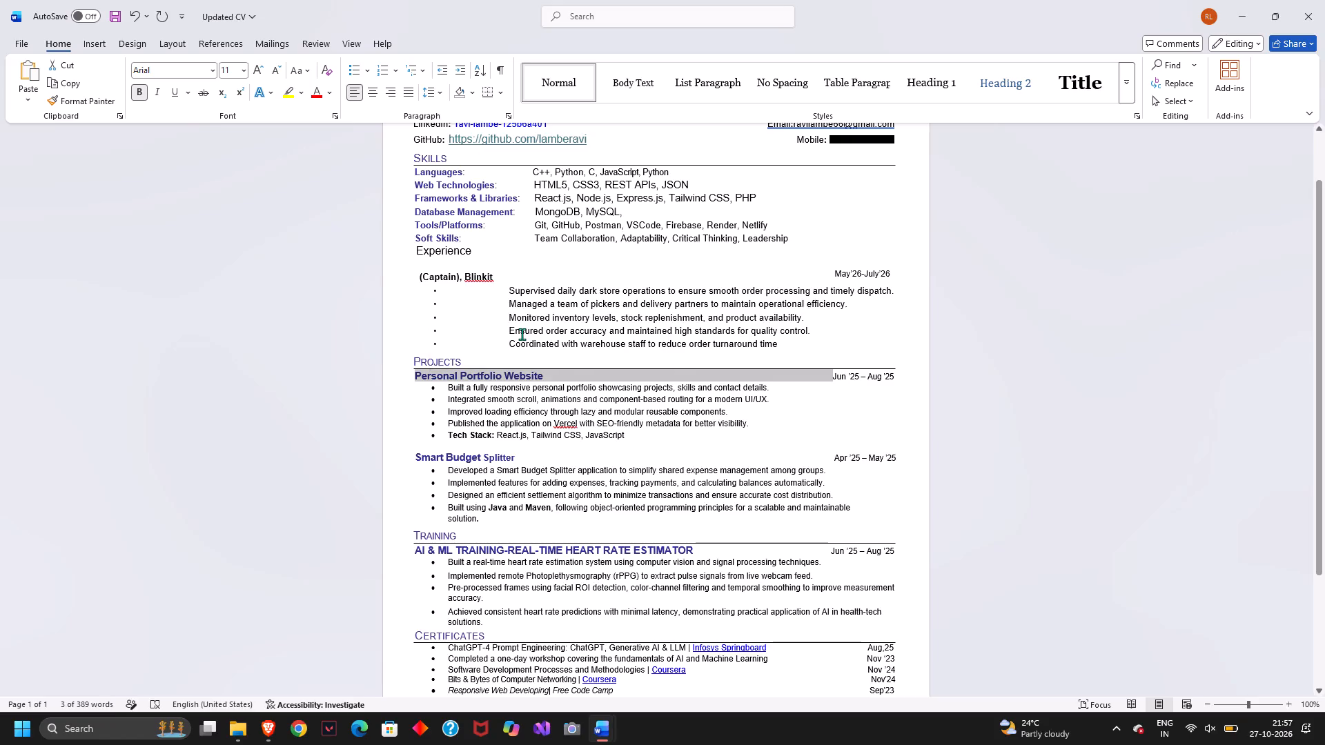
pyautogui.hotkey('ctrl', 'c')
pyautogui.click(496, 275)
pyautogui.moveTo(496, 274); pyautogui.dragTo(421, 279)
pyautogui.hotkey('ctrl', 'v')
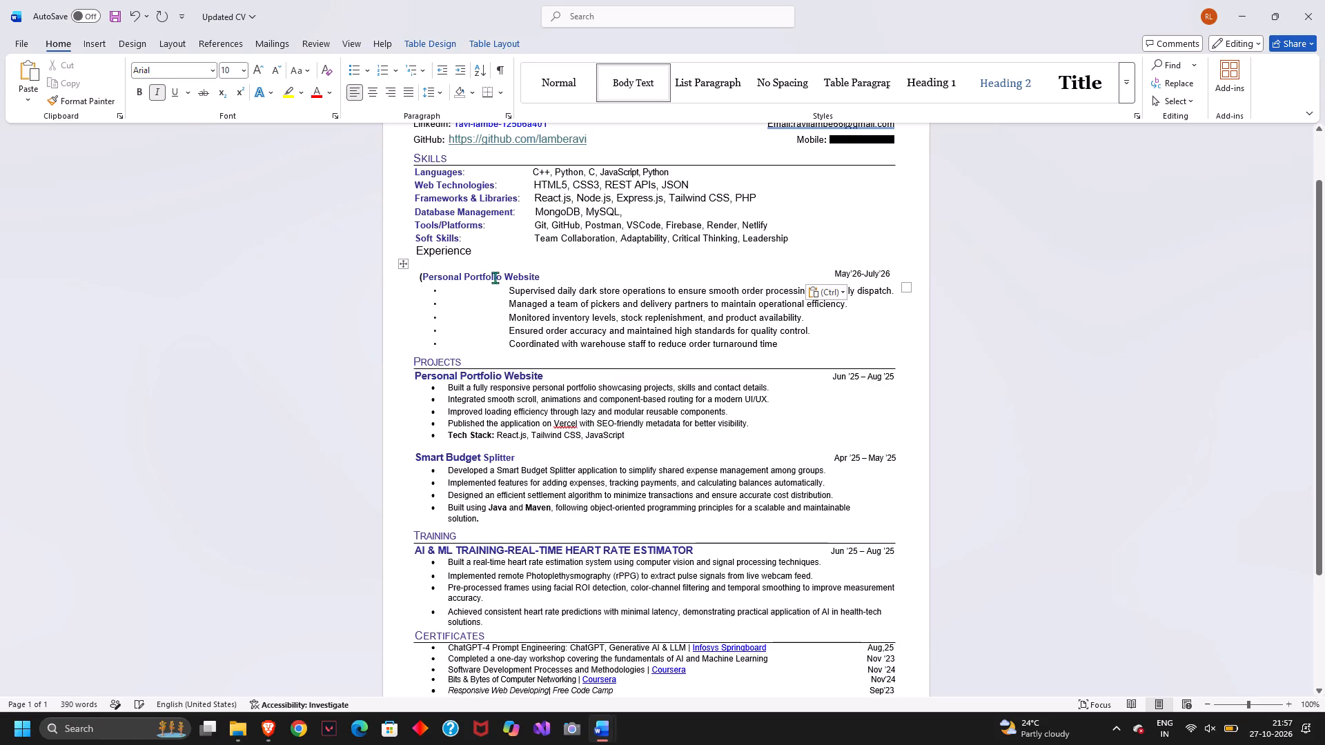
# Replace the pasted Personal Portfolio Website text above the Blinkit bullets with the title "(Captain) Blinkit".
pyautogui.click(534, 275)
pyautogui.press('Right')
pyautogui.press('BackSpace')
pyautogui.press('BackSpace')
pyautogui.press('BackSpace')
pyautogui.press('BackSpace')
pyautogui.press('BackSpace')
pyautogui.press('BackSpace')
pyautogui.press('BackSpace')
pyautogui.press('BackSpace')
pyautogui.press('BackSpace')
pyautogui.press('BackSpace')
pyautogui.press('BackSpace')
pyautogui.press('BackSpace')
pyautogui.press('BackSpace')
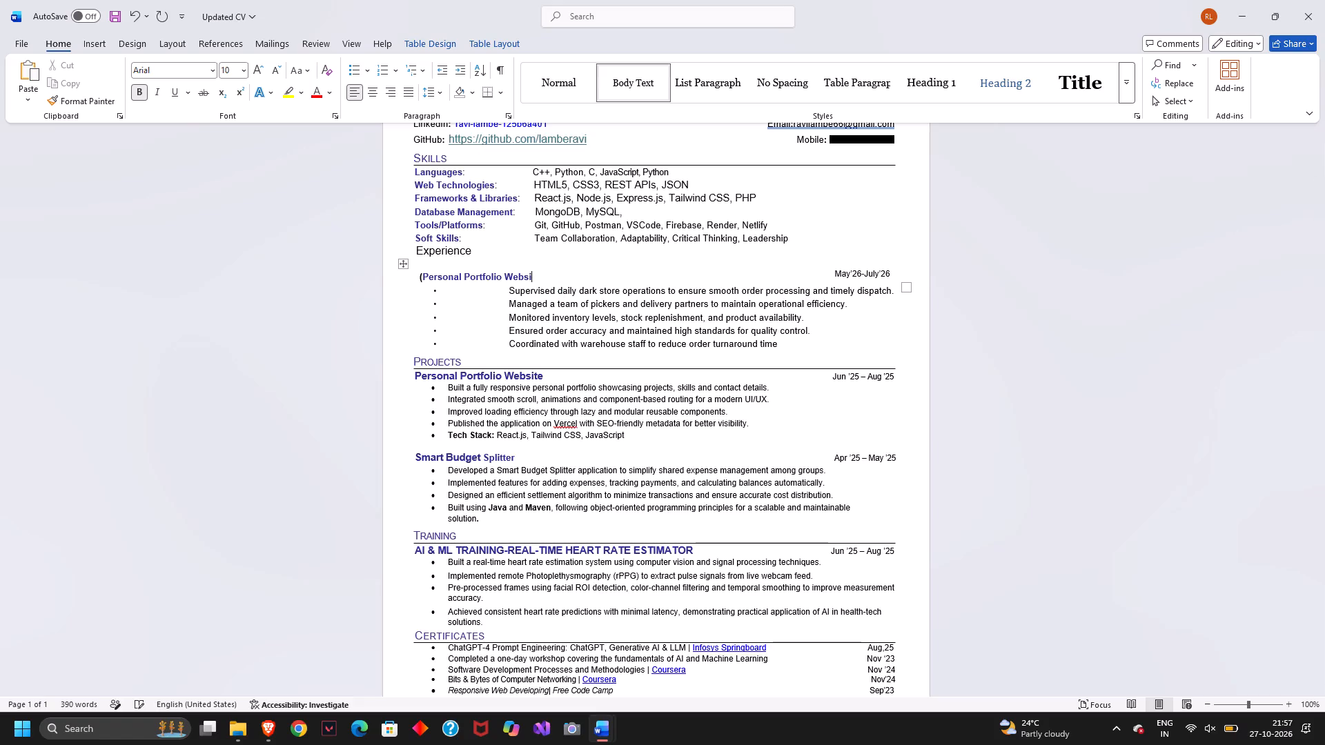
pyautogui.press('BackSpace')
pyautogui.press('BackSpace')
pyautogui.press('BackSpace')
pyautogui.press('BackSpace')
pyautogui.press('BackSpace')
pyautogui.press('BackSpace')
pyautogui.press('BackSpace')
pyautogui.press('BackSpace')
pyautogui.press('BackSpace')
pyautogui.press('BackSpace')
pyautogui.press('BackSpace')
pyautogui.press('BackSpace')
pyautogui.press('BackSpace')
pyautogui.write('Cap')
pyautogui.write('tain')
pyautogui.write(') mBLinkit')
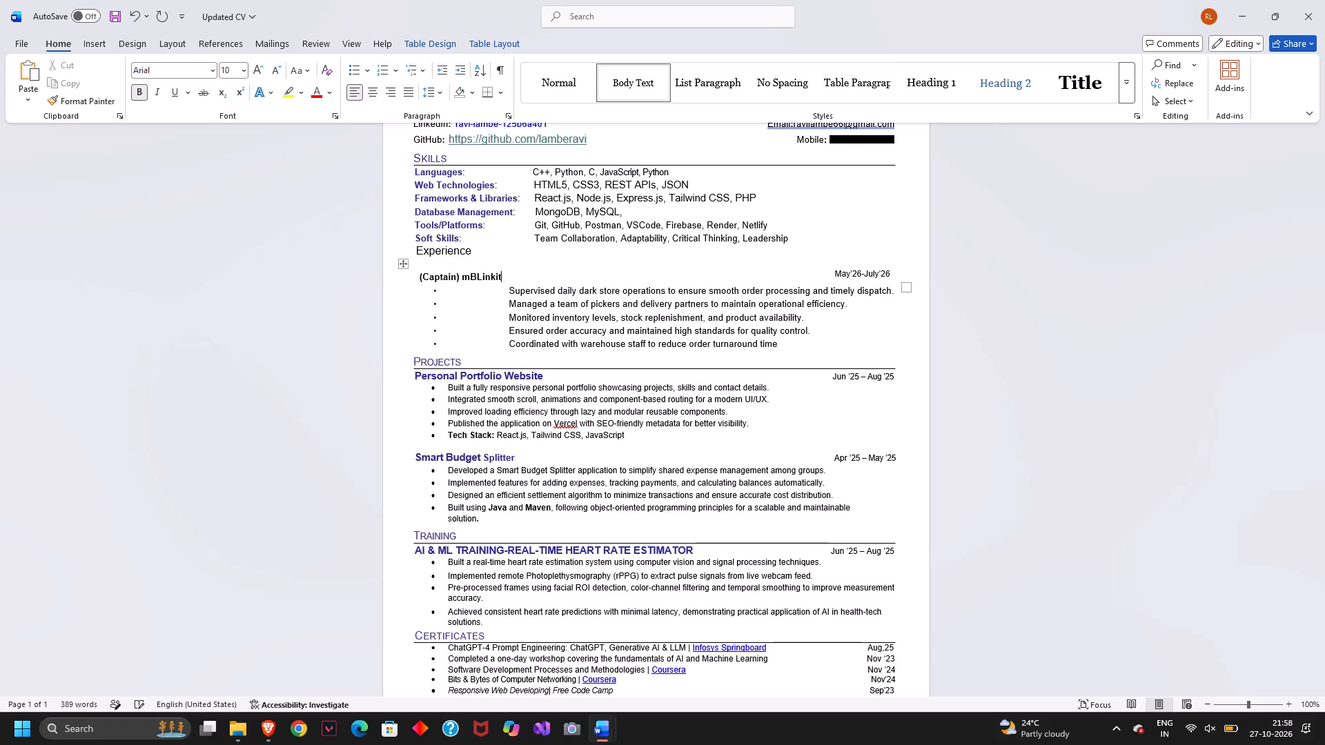
pyautogui.press('BackSpace')
pyautogui.press('BackSpace')
pyautogui.press('BackSpace')
pyautogui.press('BackSpace')
pyautogui.press('BackSpace')
pyautogui.press('BackSpace')
pyautogui.press('BackSpace')
pyautogui.press('BackSpace')
pyautogui.press('BackSpace')
pyautogui.press('space')
pyautogui.write('Blinkit')
# Apply the Normal style to the (Captain) Blinkit title, as used by the Personal Portfolio Website title.
pyautogui.click(482, 275)
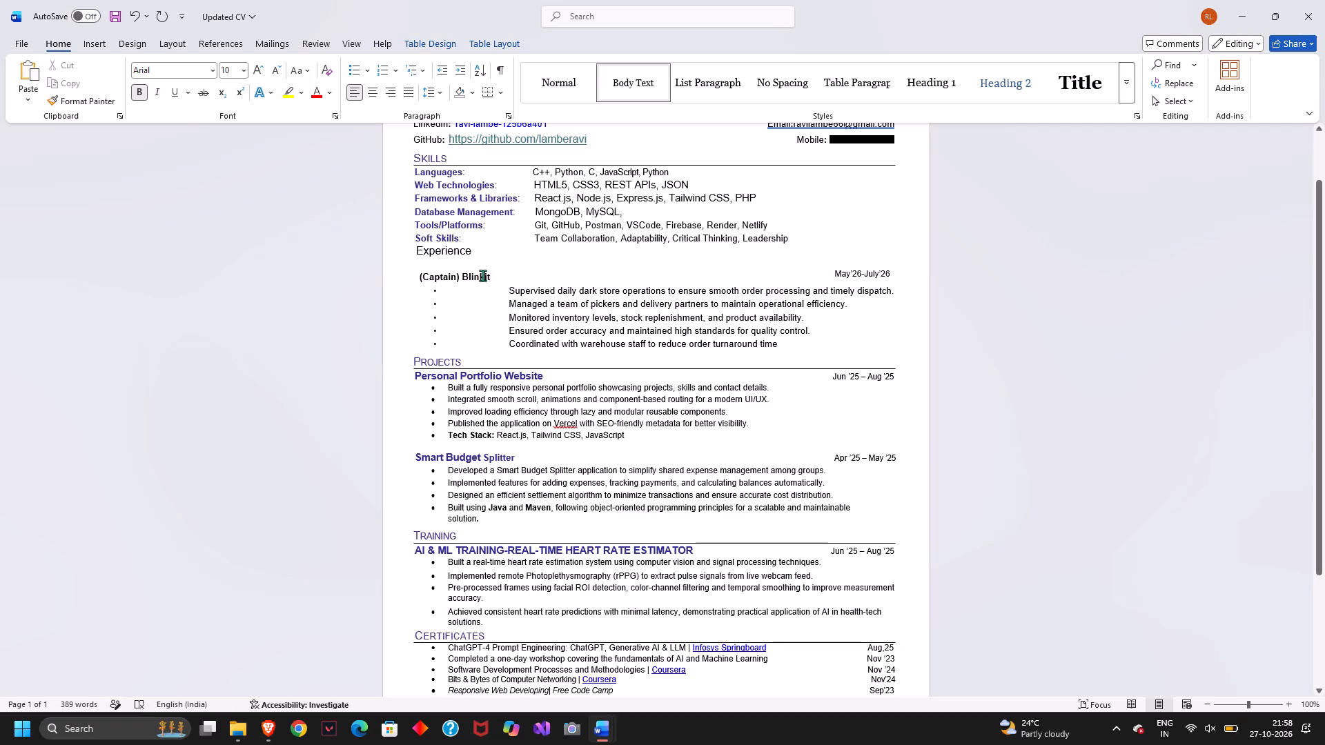
pyautogui.click(486, 376)
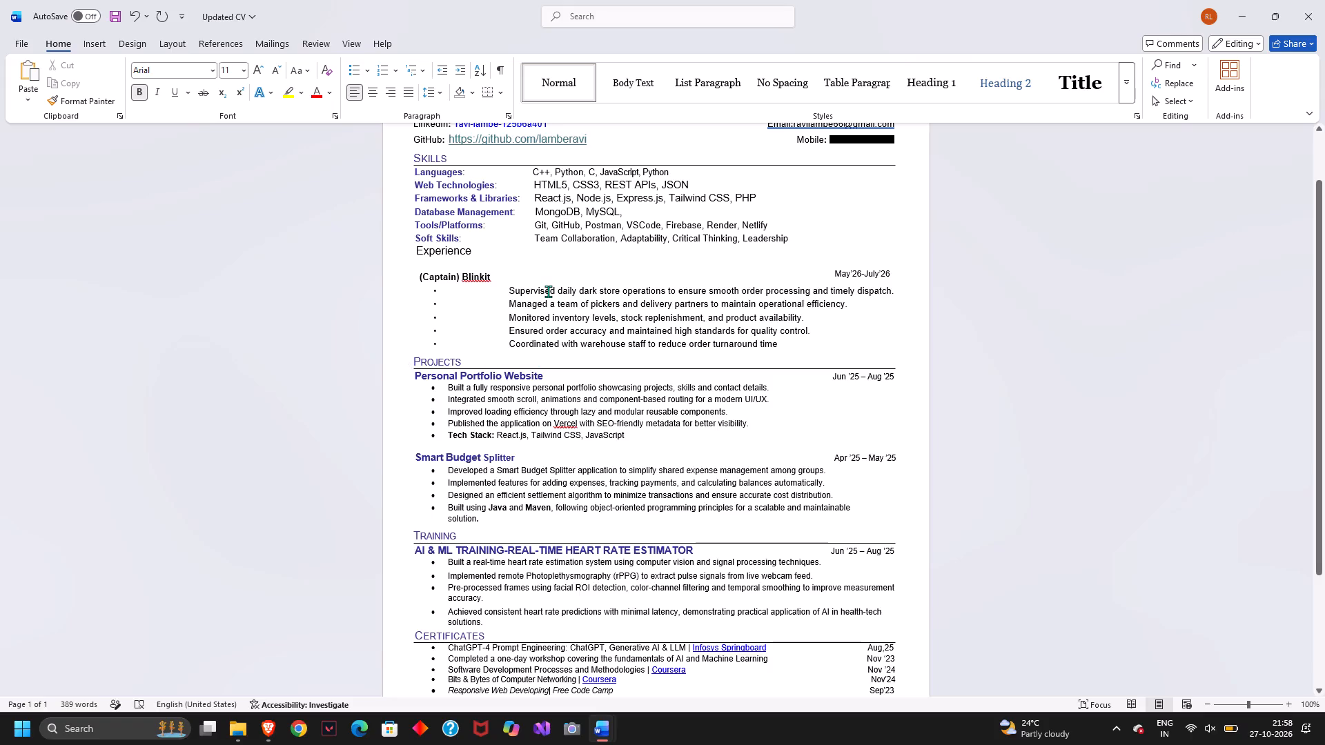
pyautogui.click(475, 278)
pyautogui.click(568, 85)
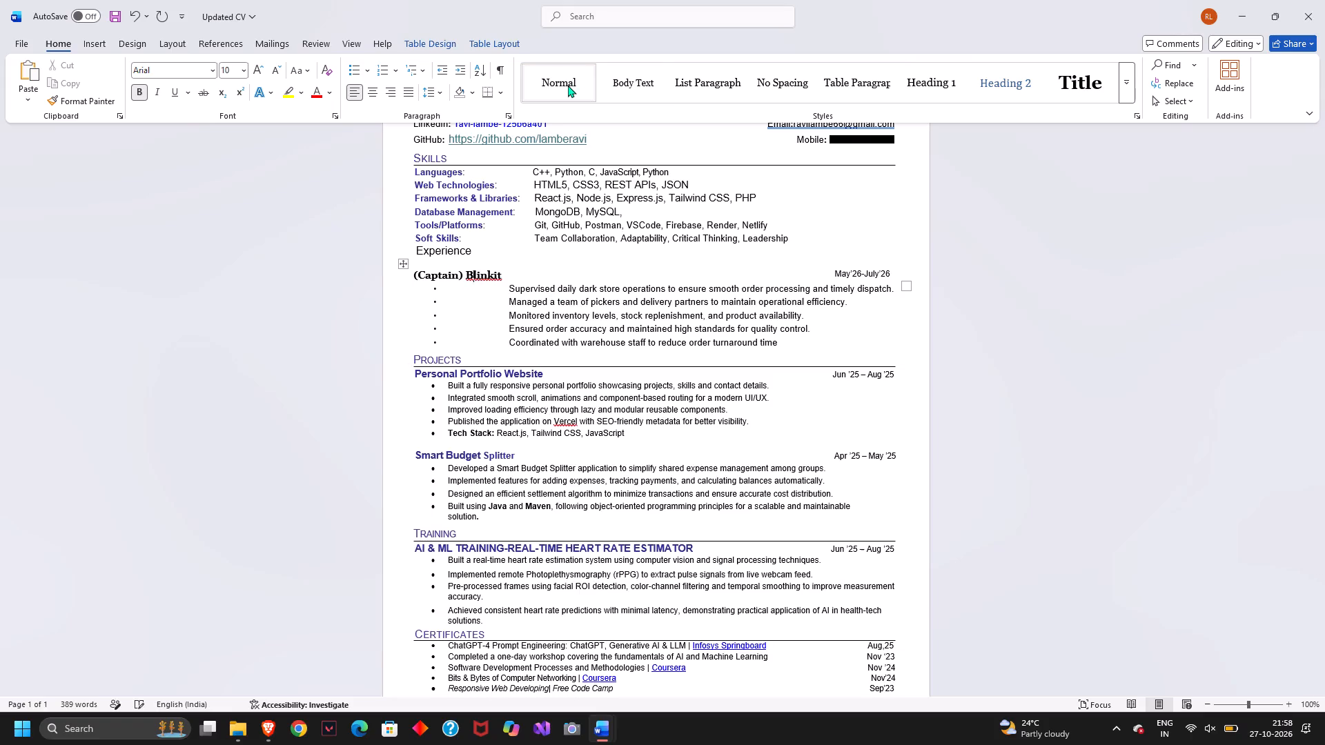
# Set the font of the word Captain in the Blinkit title to Arial.
pyautogui.click(511, 371)
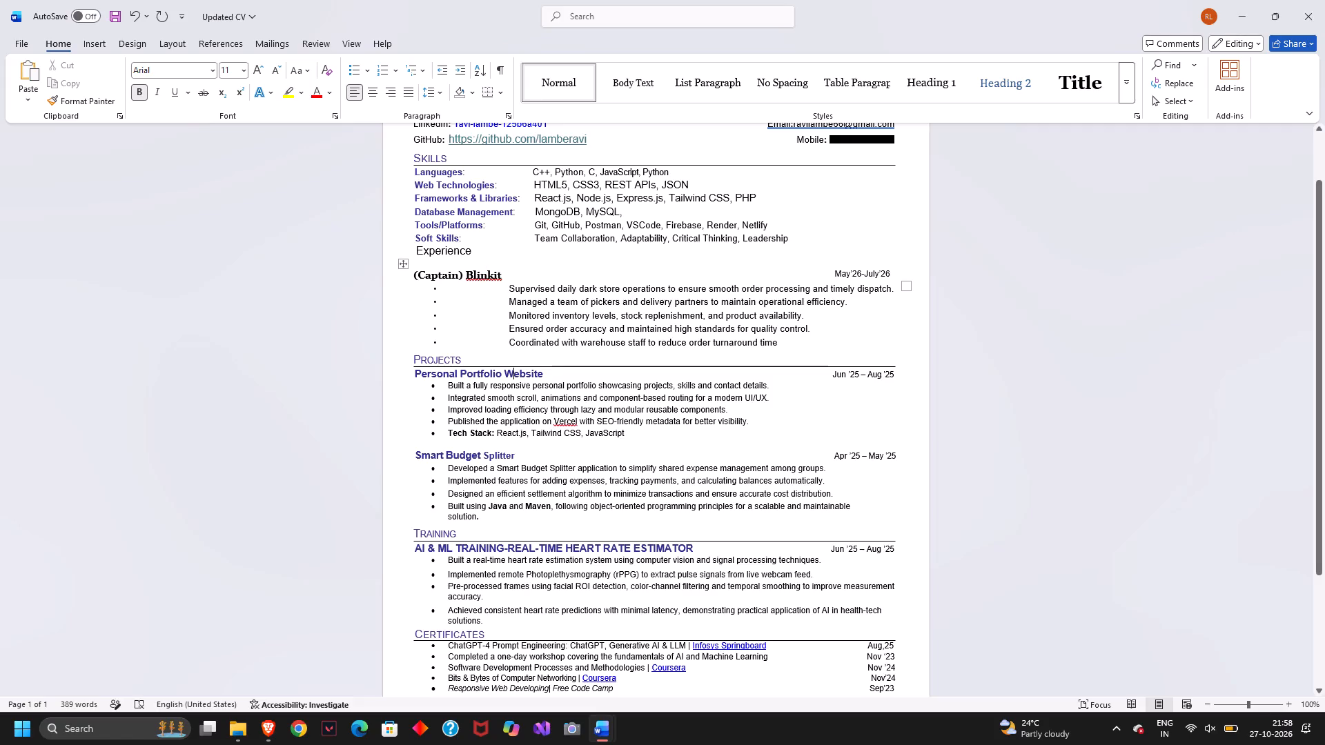
pyautogui.click(442, 275)
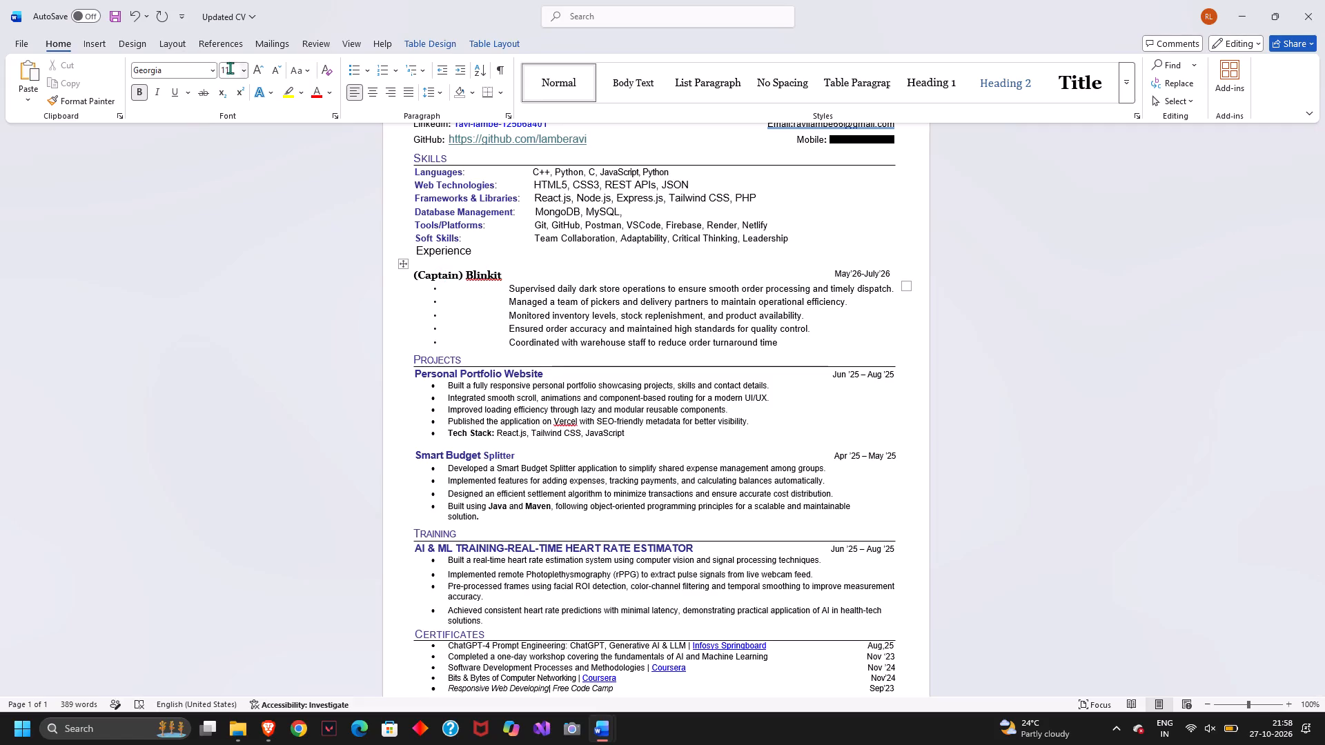
pyautogui.click(212, 76)
pyautogui.click(170, 171)
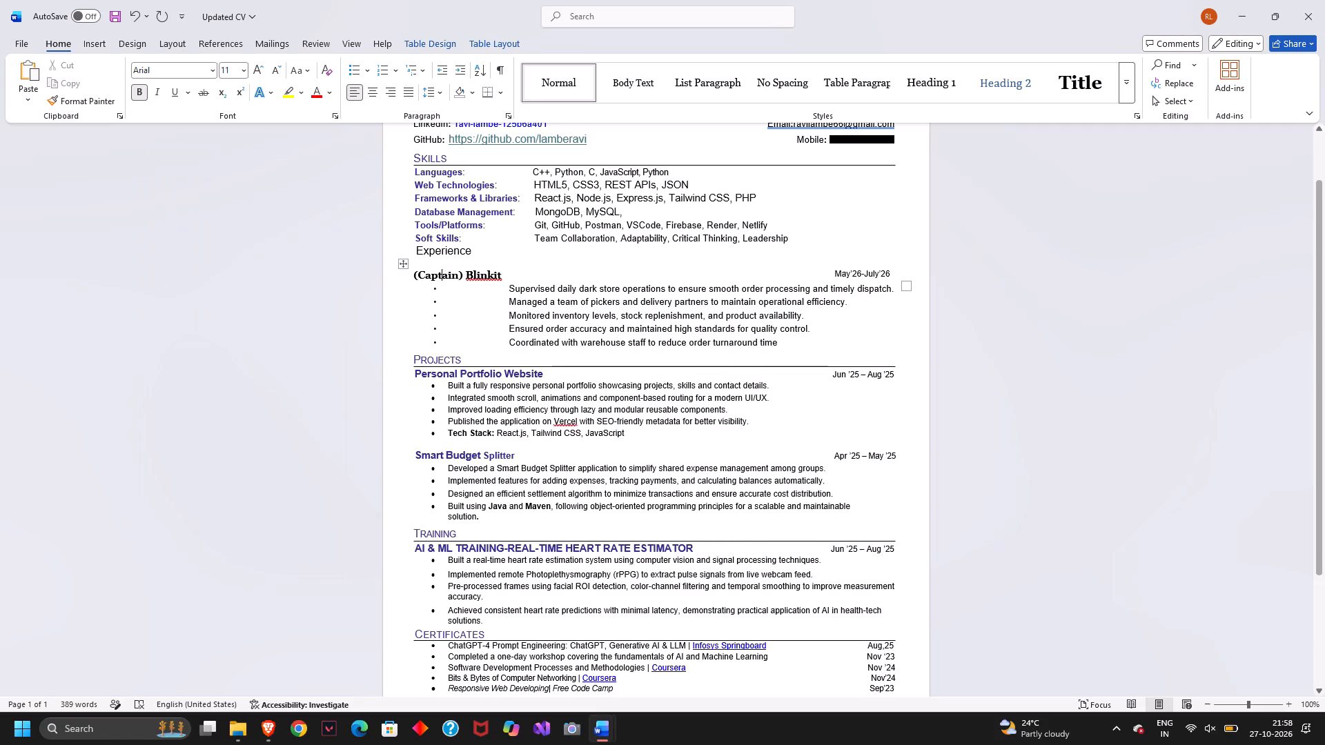
# Compare the font and style settings of the (Captain) Blinkit title with those of the Personal Portfolio Website title.
pyautogui.click(514, 372)
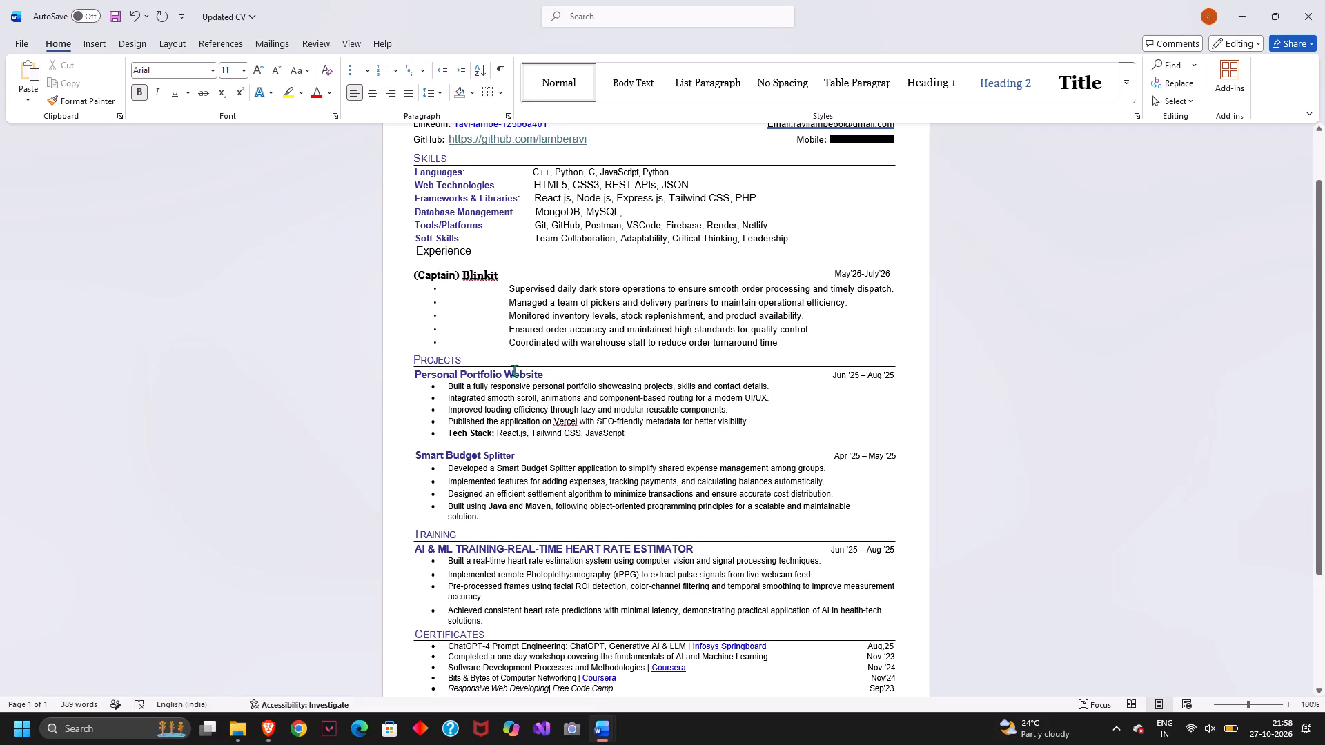
pyautogui.click(475, 279)
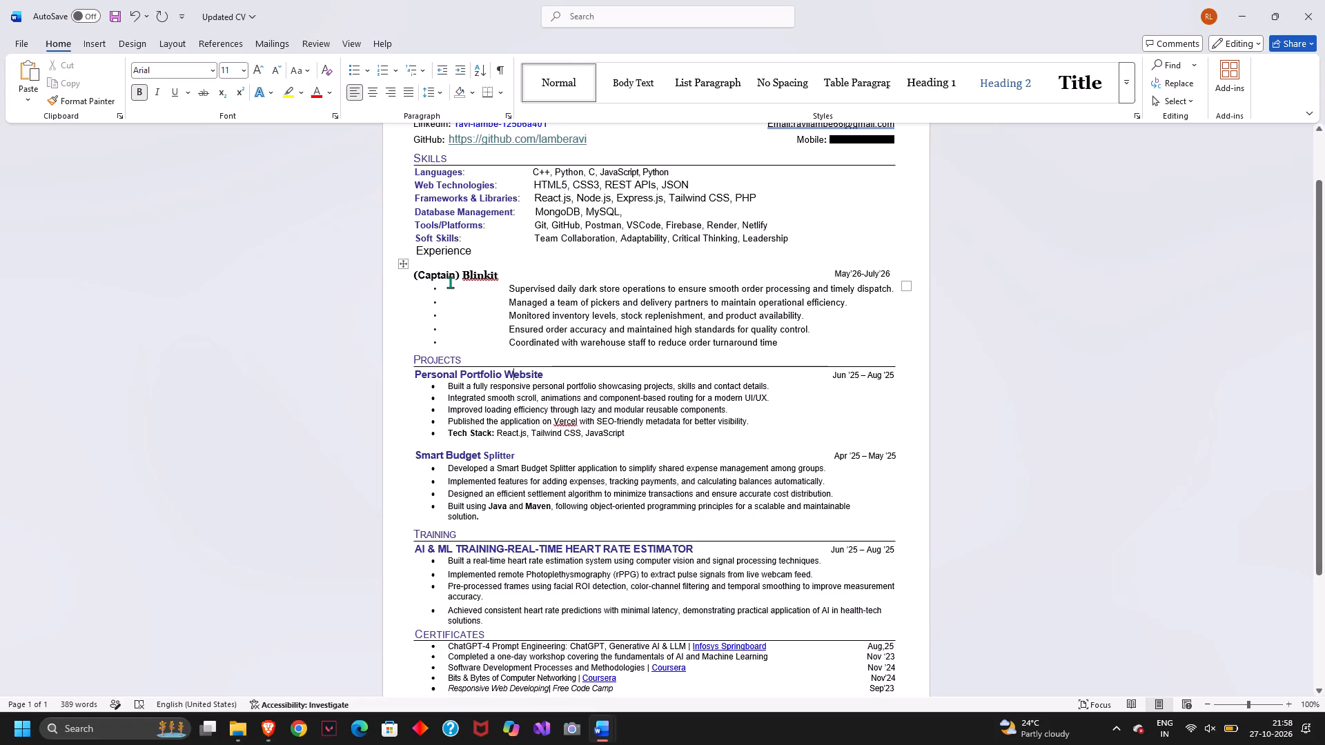
pyautogui.click(450, 282)
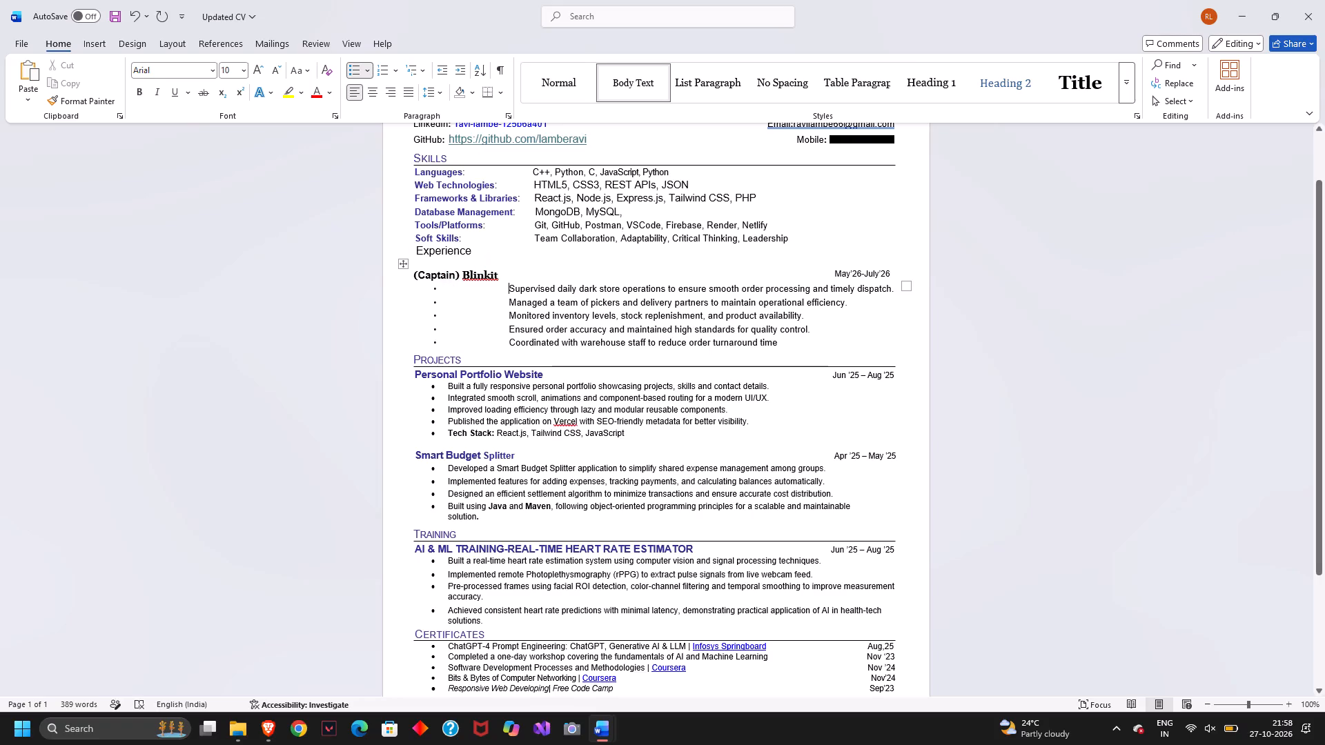
pyautogui.click(487, 270)
pyautogui.click(556, 252)
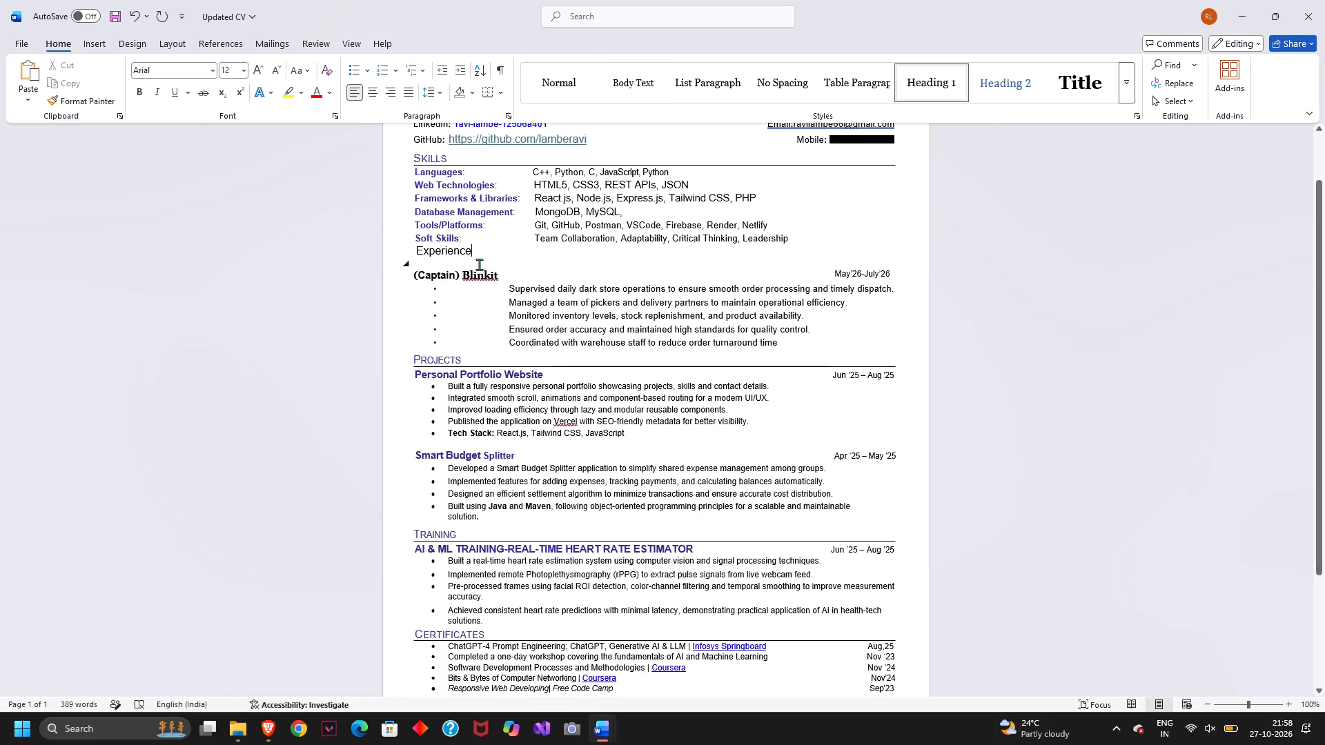
pyautogui.click(446, 275)
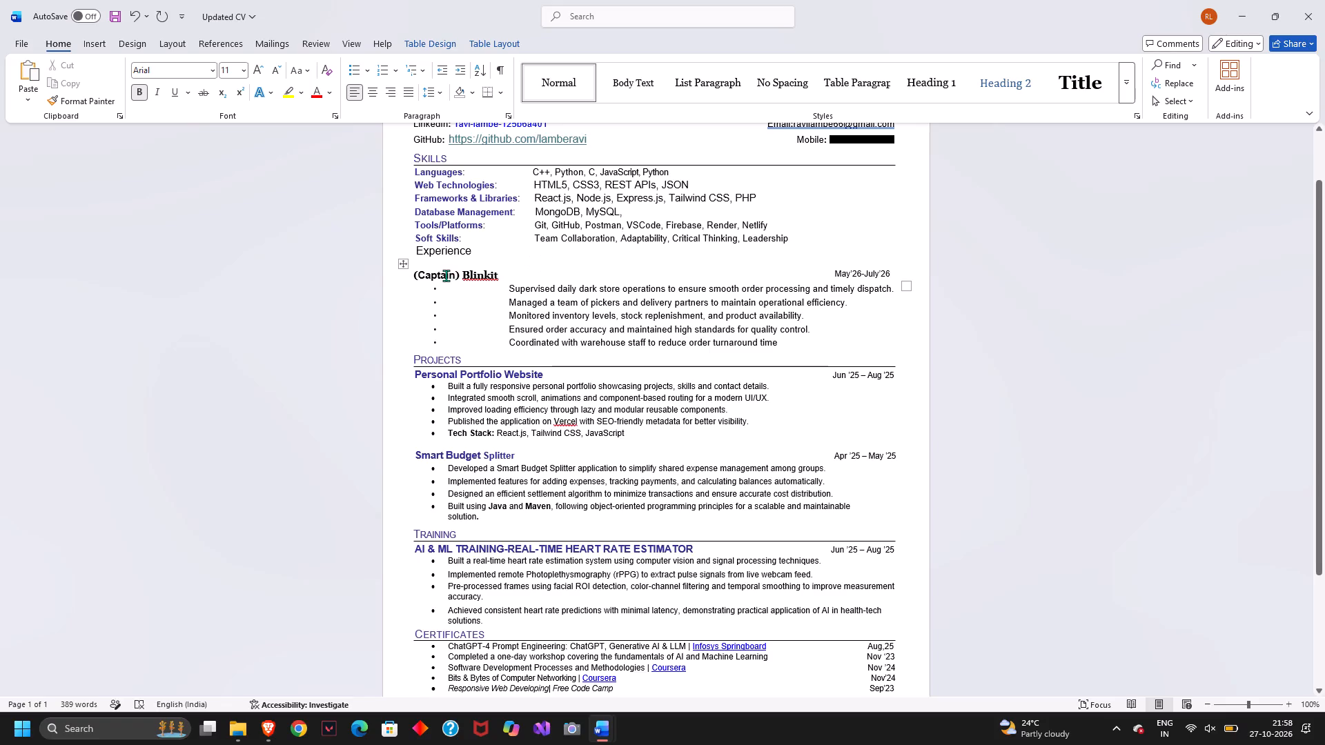
pyautogui.click(473, 374)
pyautogui.click(438, 274)
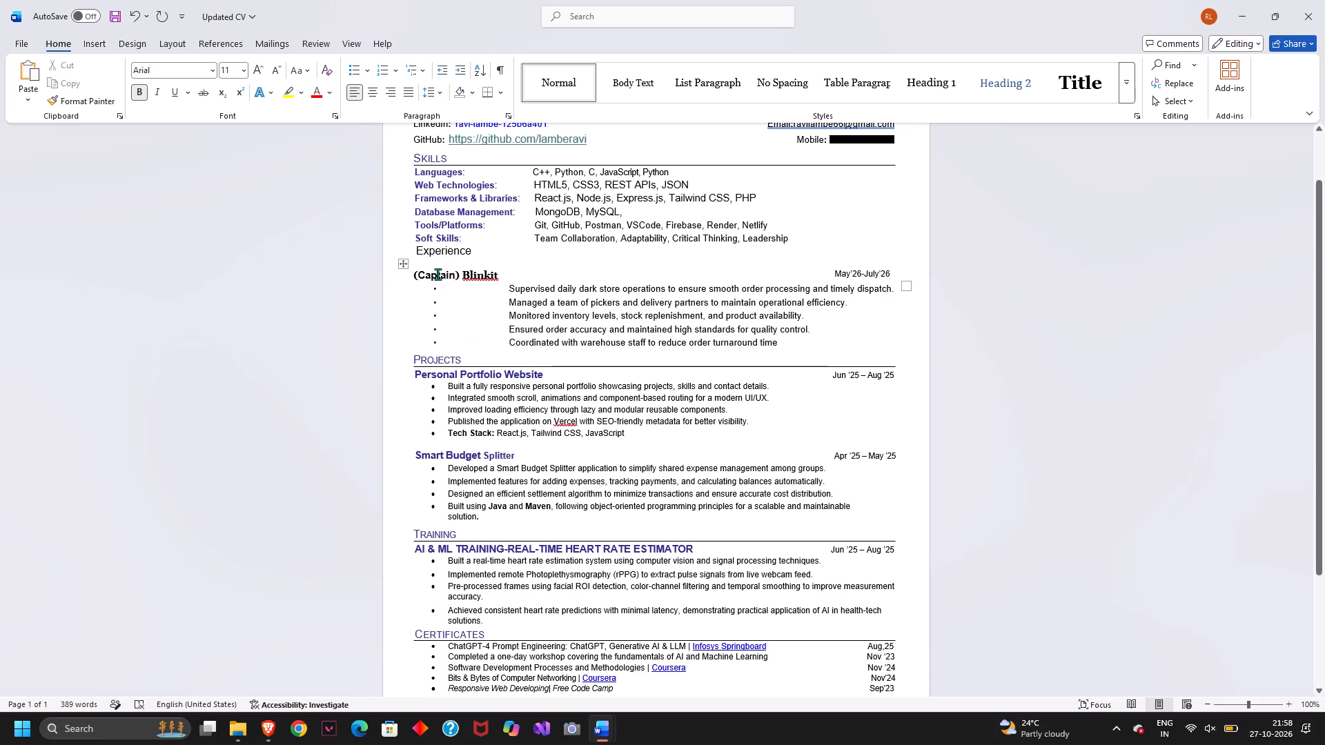
pyautogui.click(472, 376)
# Apply the solid blue text effect to the word Captain in the Blinkit title.
pyautogui.click(437, 273)
pyautogui.click(435, 42)
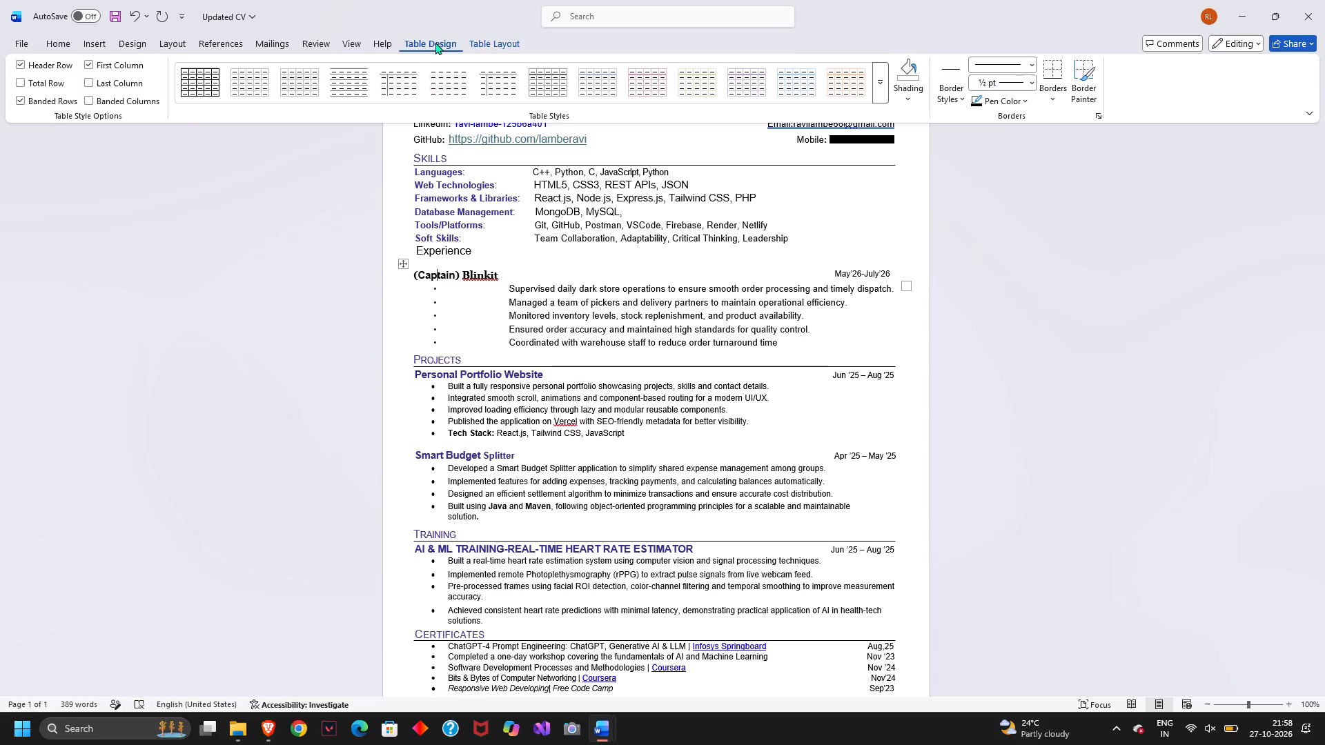
pyautogui.click(479, 42)
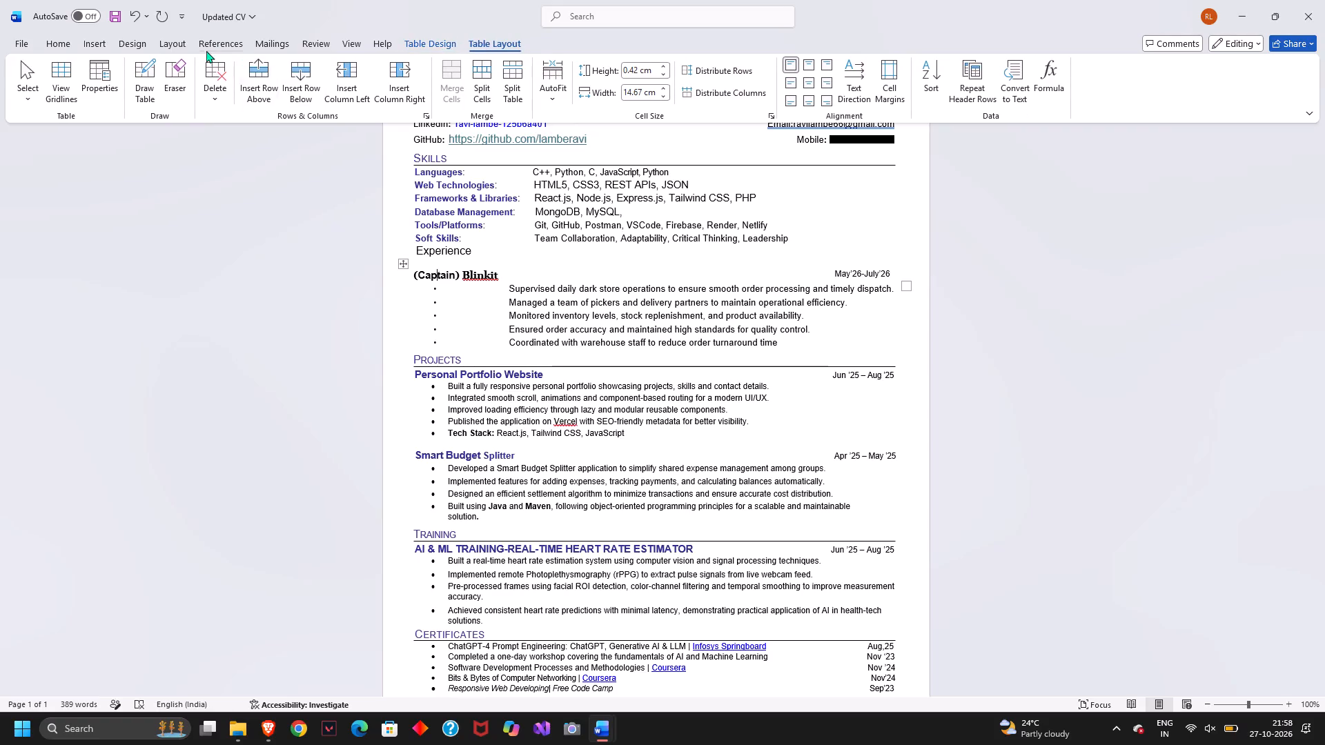
pyautogui.click(173, 46)
pyautogui.click(77, 43)
pyautogui.click(64, 42)
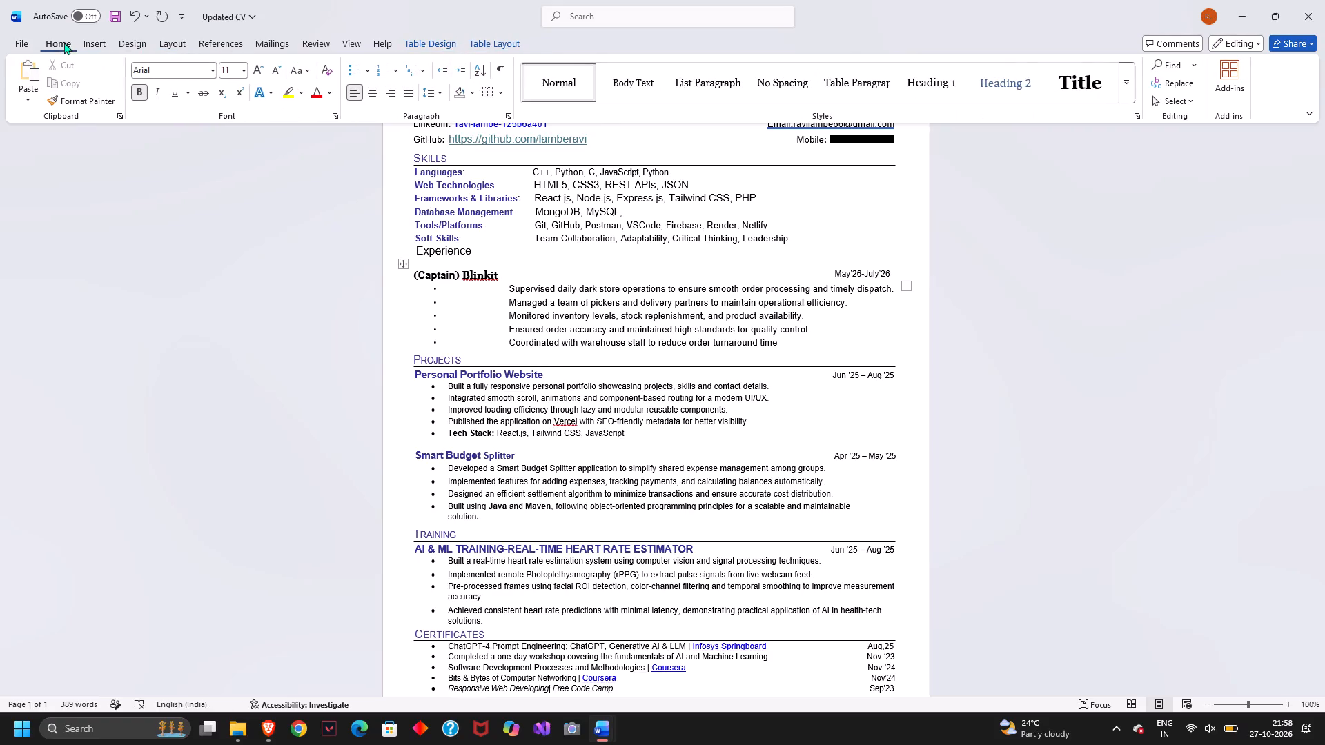
pyautogui.click(273, 88)
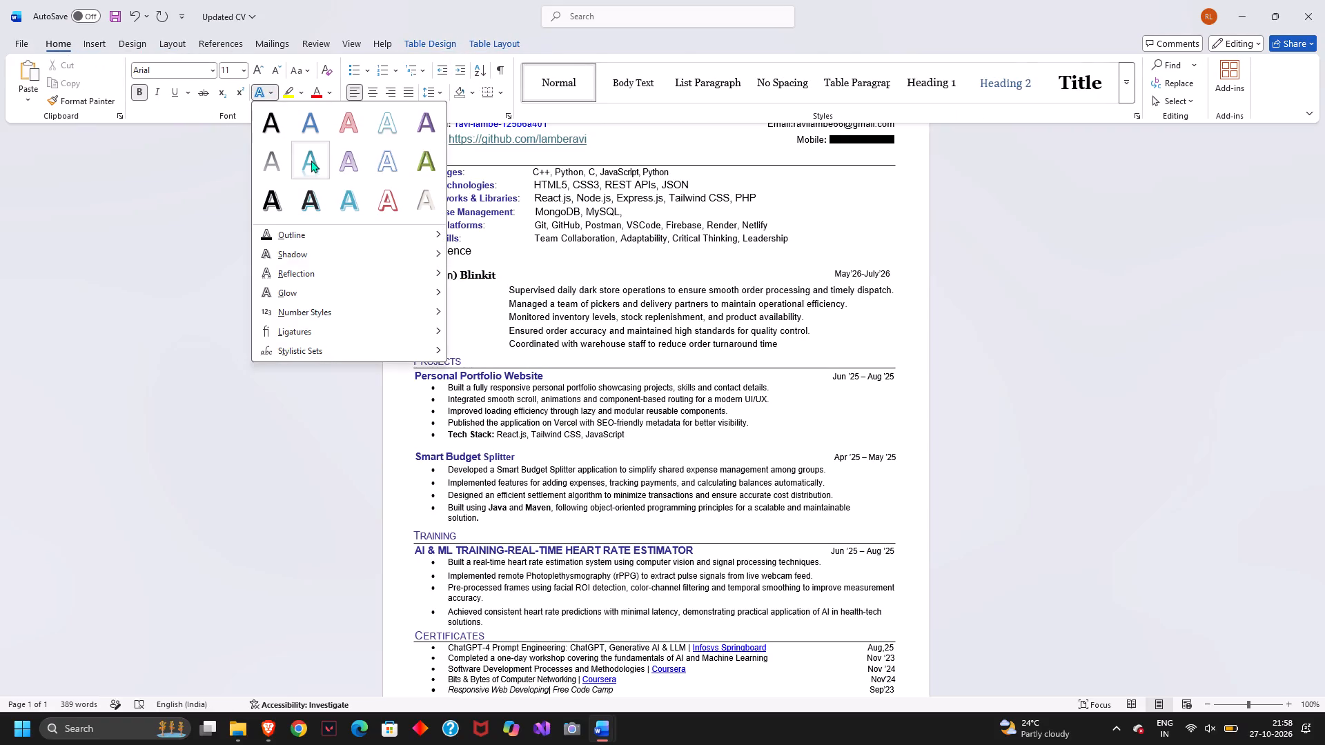
pyautogui.click(317, 132)
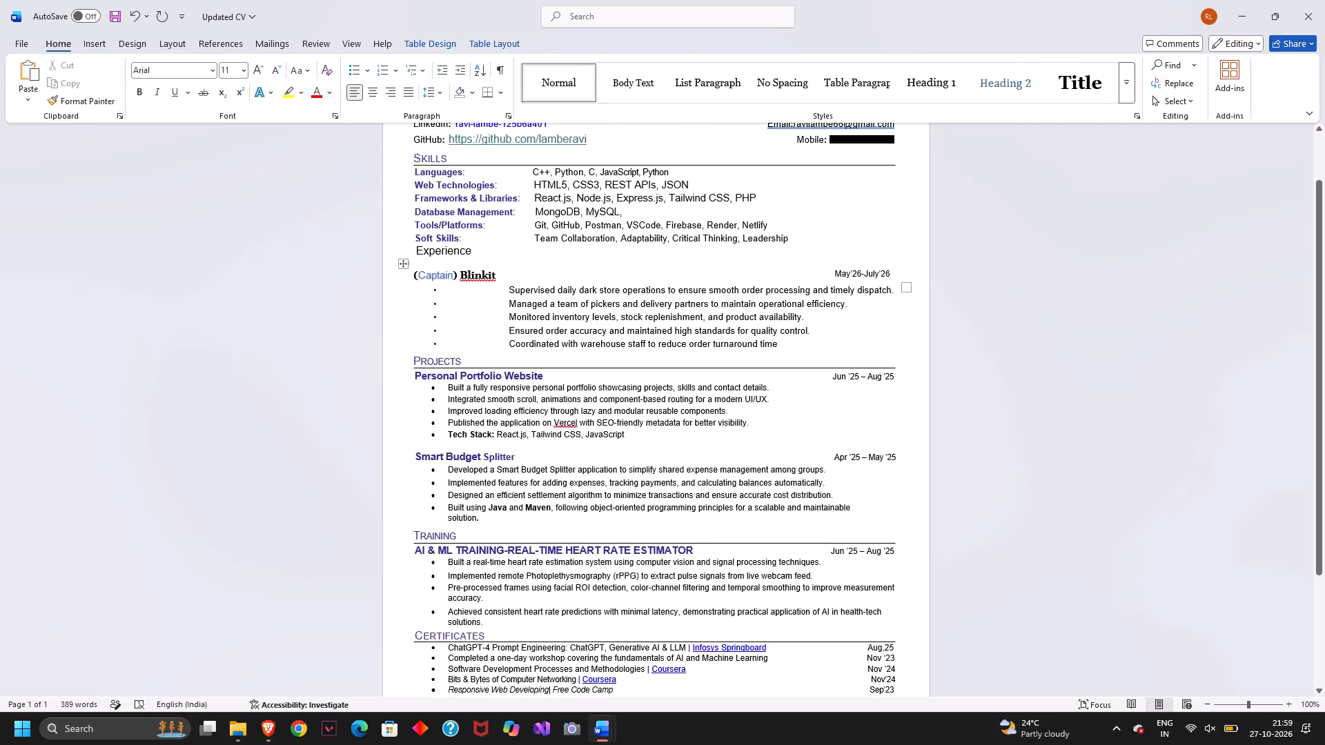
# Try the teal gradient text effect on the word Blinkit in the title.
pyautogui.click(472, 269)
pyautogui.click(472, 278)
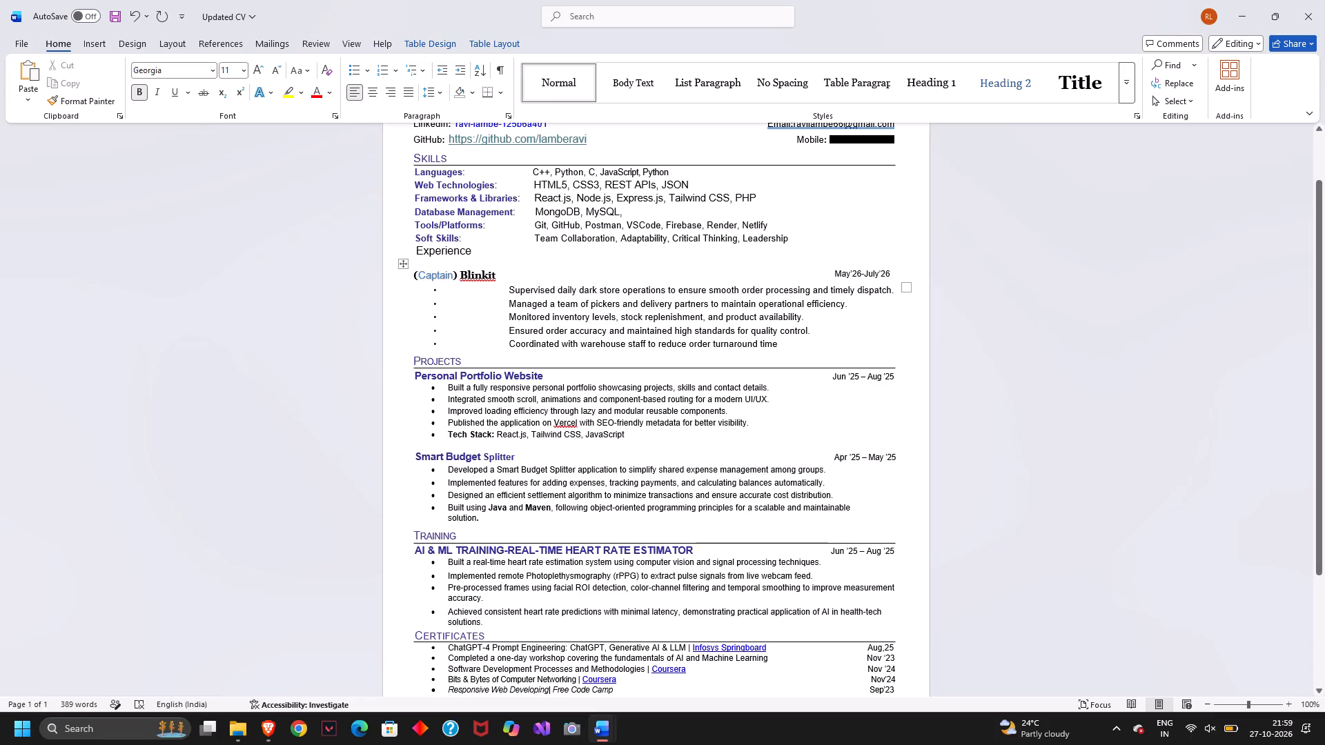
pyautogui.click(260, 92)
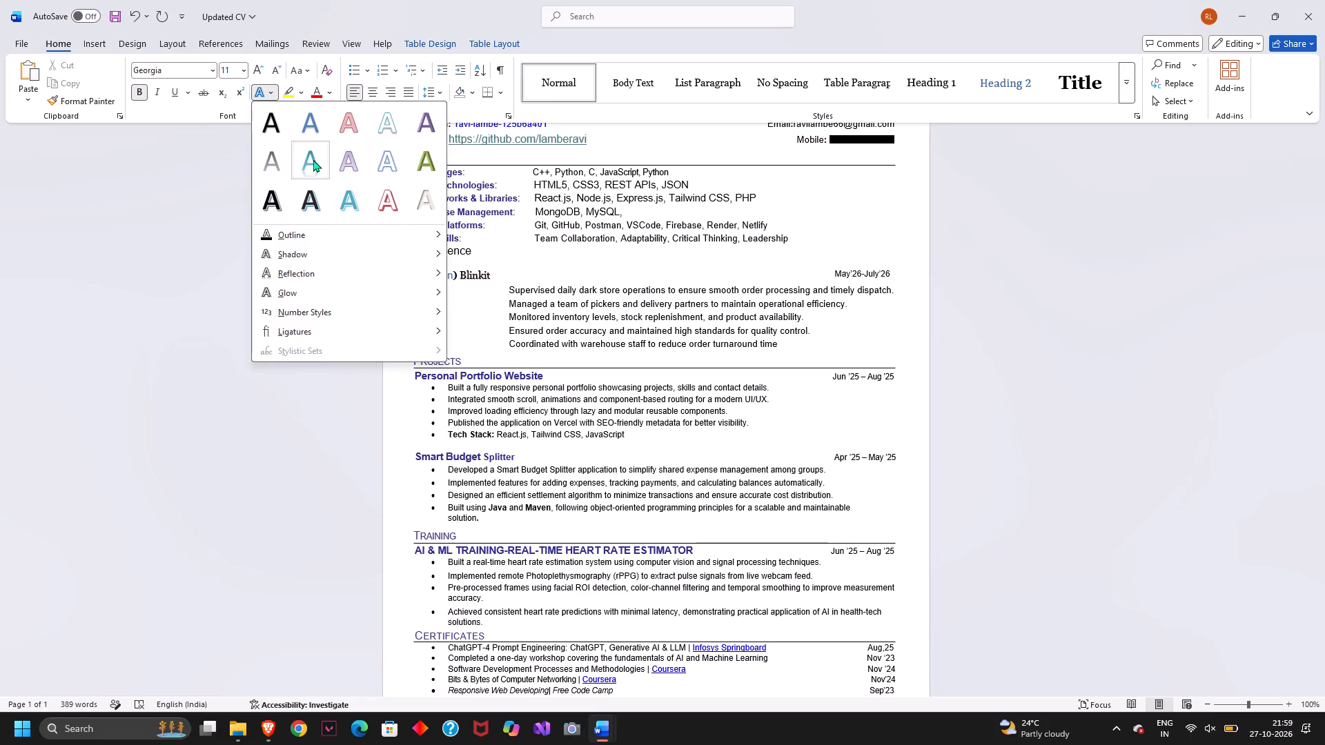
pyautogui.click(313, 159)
# Apply the same solid blue text effect used on Captain to the word Blinkit.
pyautogui.click(472, 275)
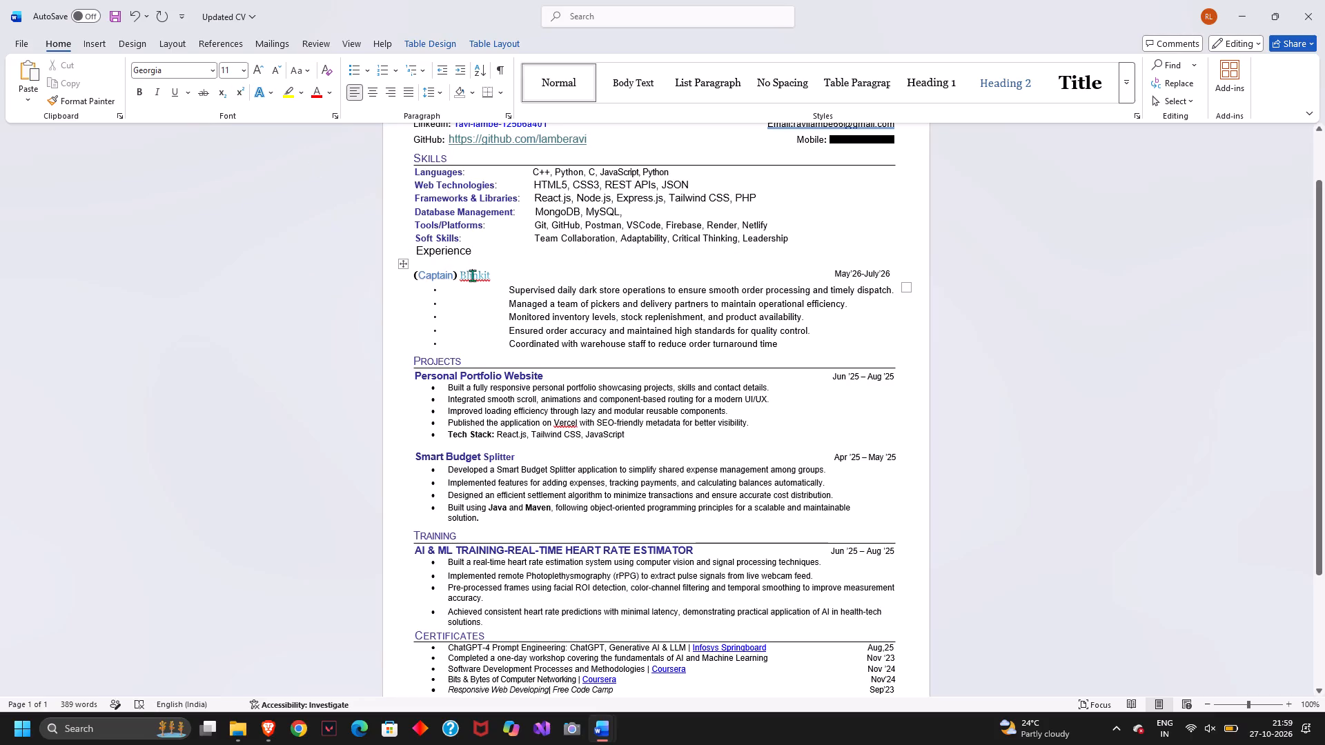
pyautogui.click(265, 94)
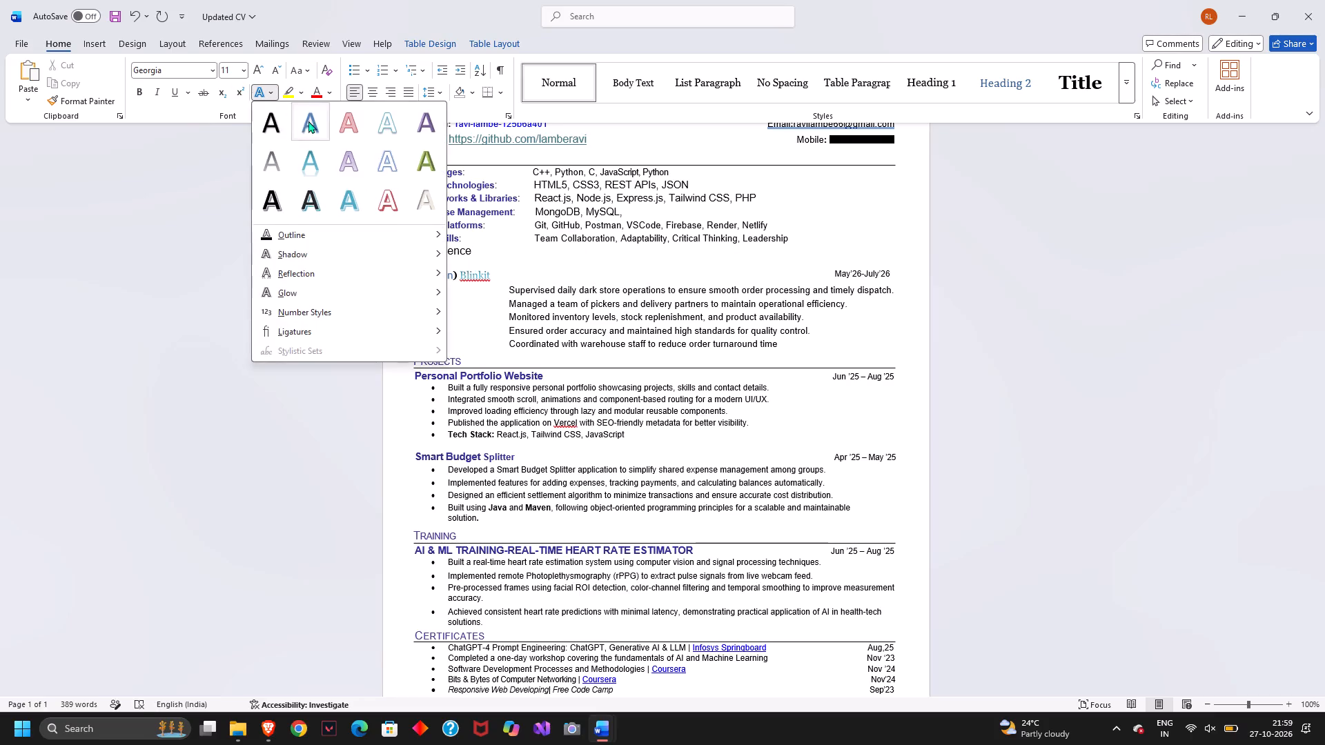
pyautogui.click(309, 120)
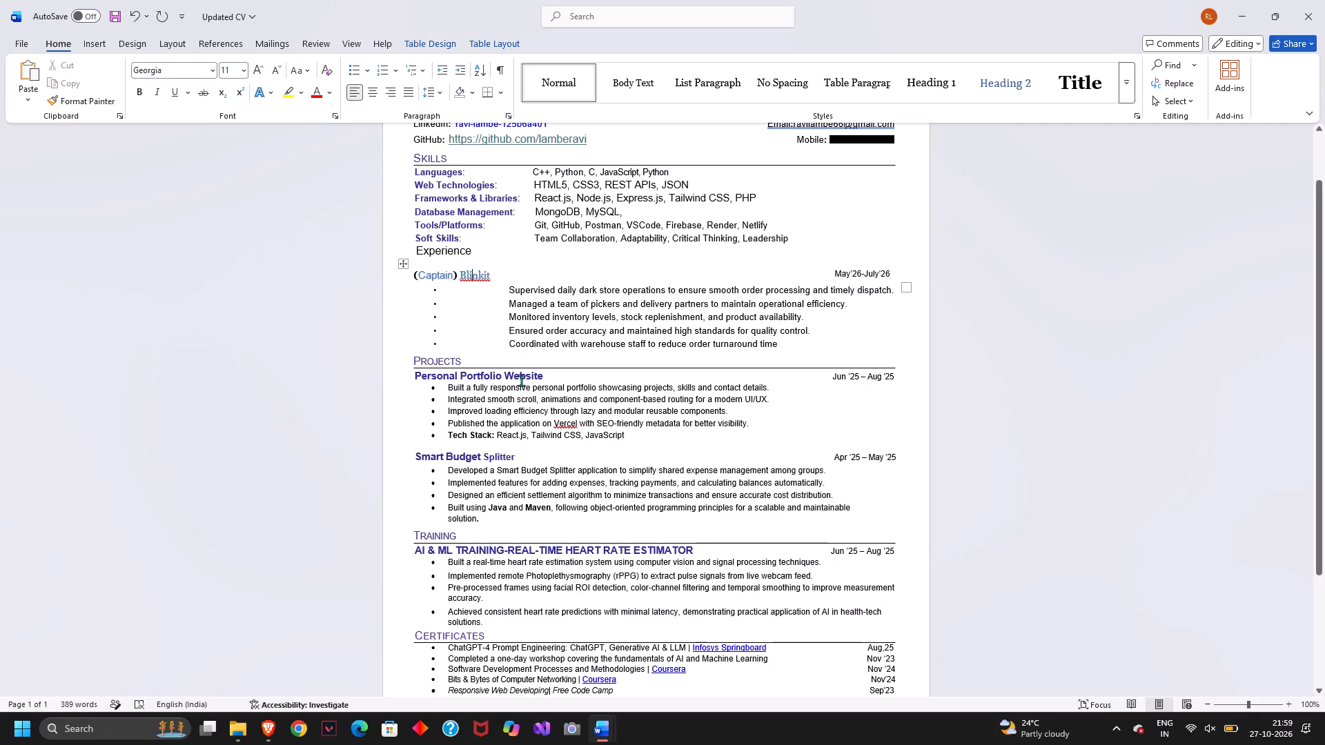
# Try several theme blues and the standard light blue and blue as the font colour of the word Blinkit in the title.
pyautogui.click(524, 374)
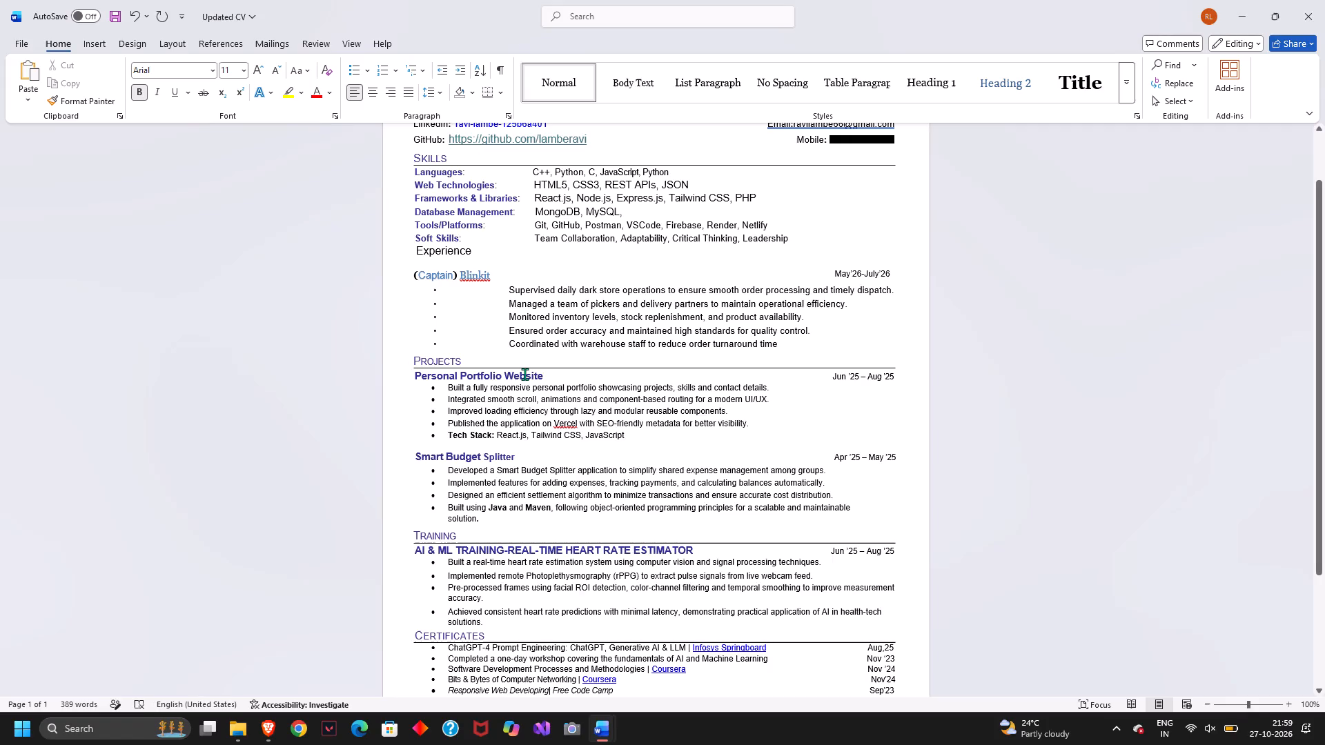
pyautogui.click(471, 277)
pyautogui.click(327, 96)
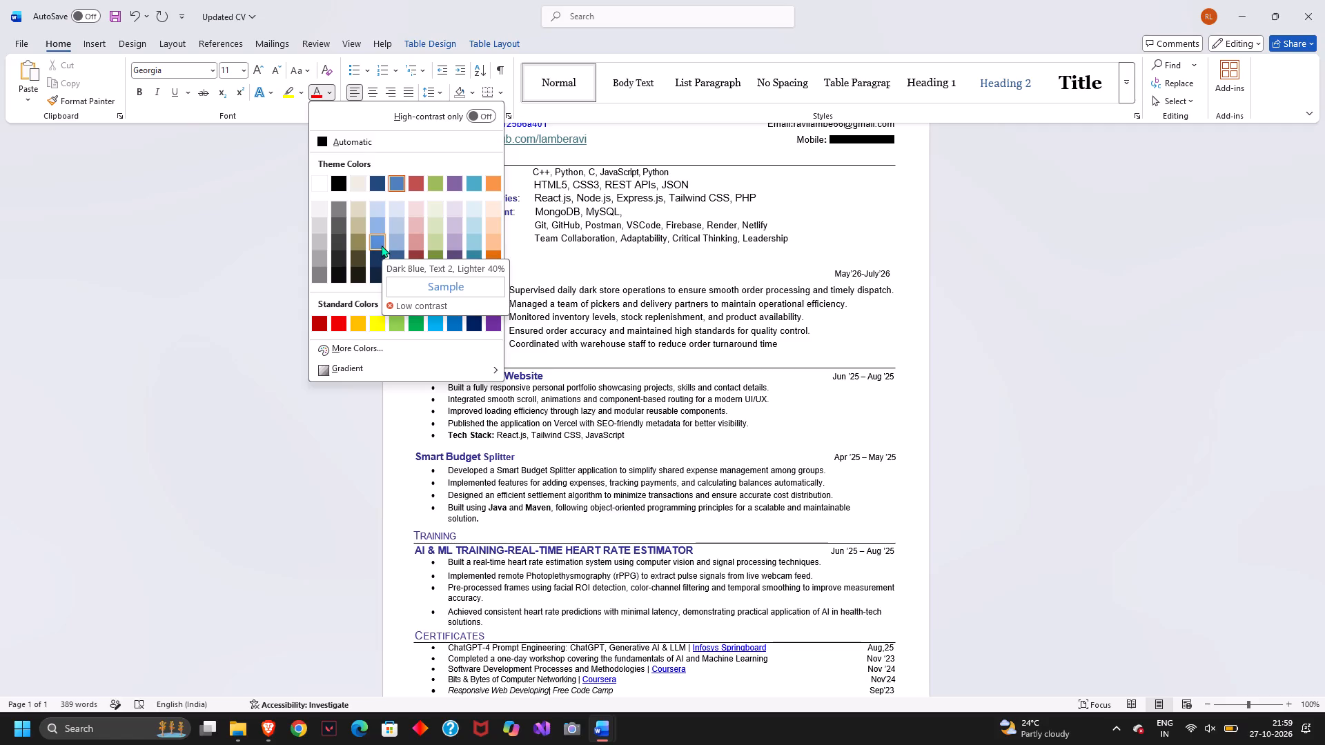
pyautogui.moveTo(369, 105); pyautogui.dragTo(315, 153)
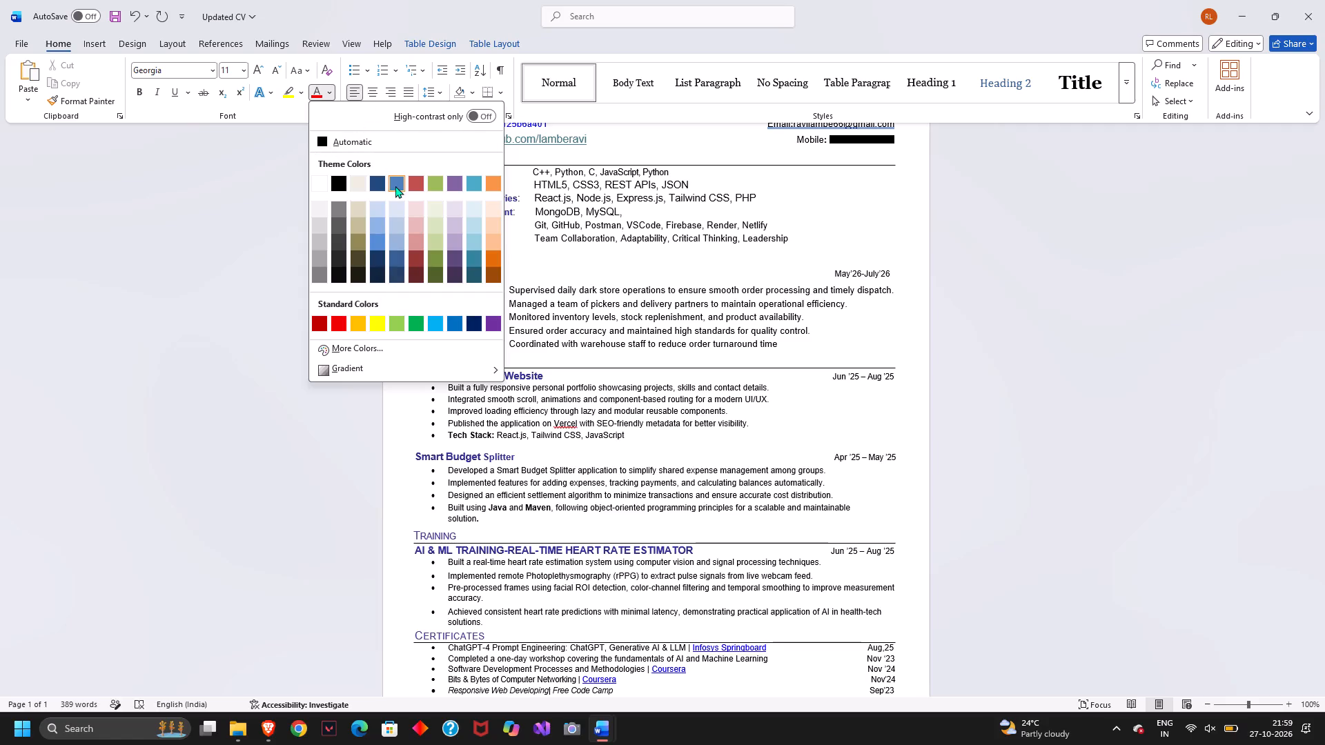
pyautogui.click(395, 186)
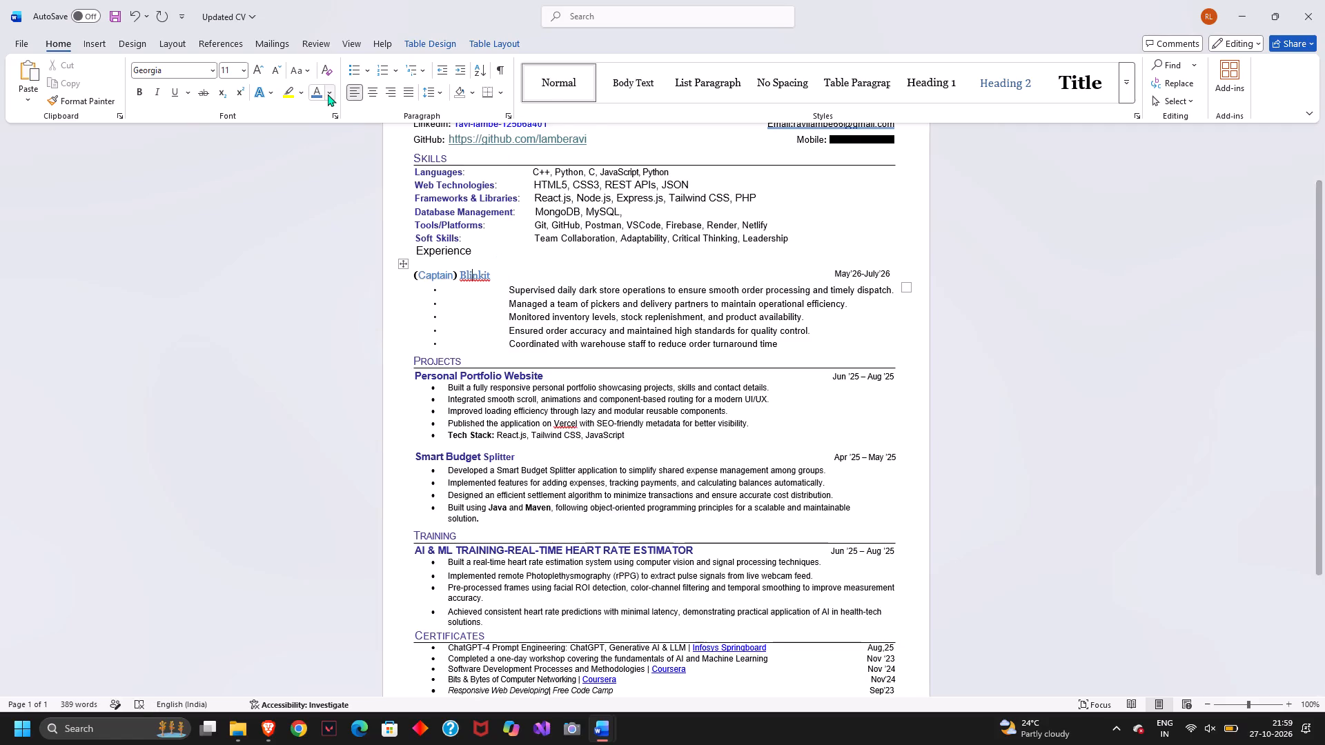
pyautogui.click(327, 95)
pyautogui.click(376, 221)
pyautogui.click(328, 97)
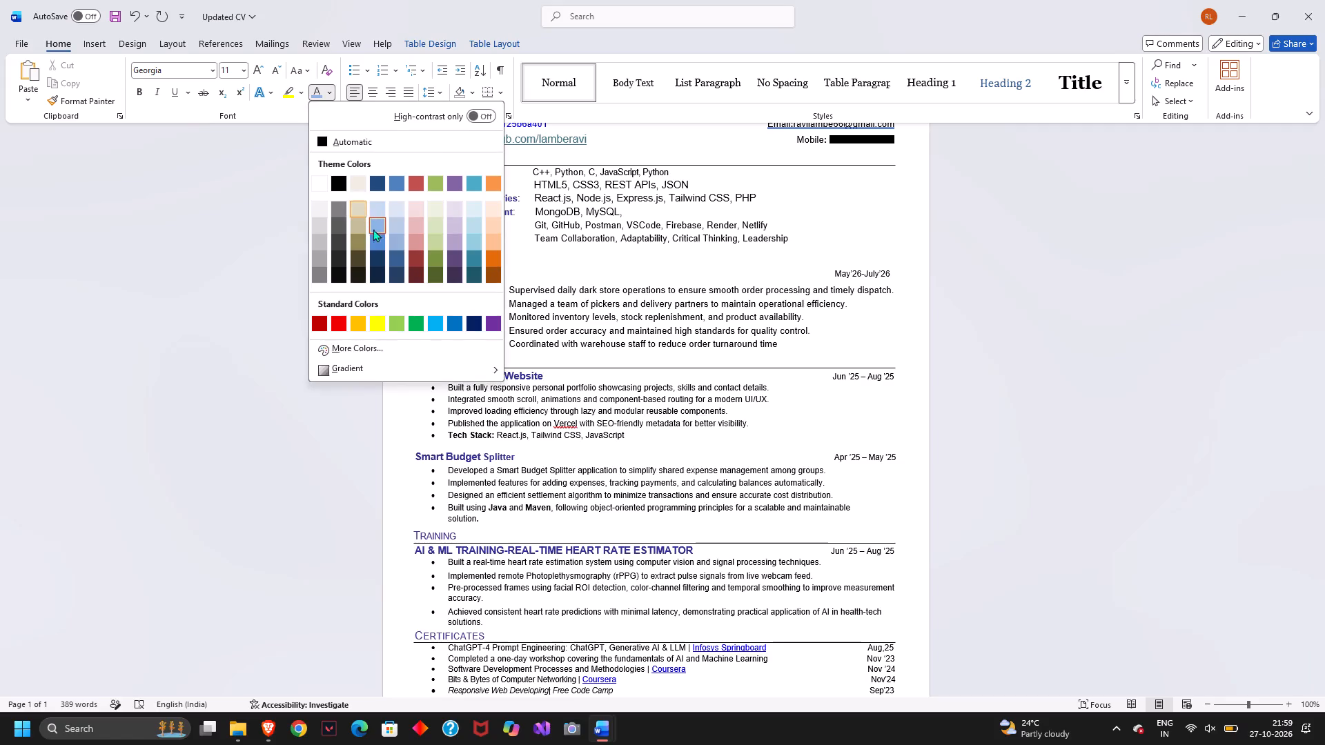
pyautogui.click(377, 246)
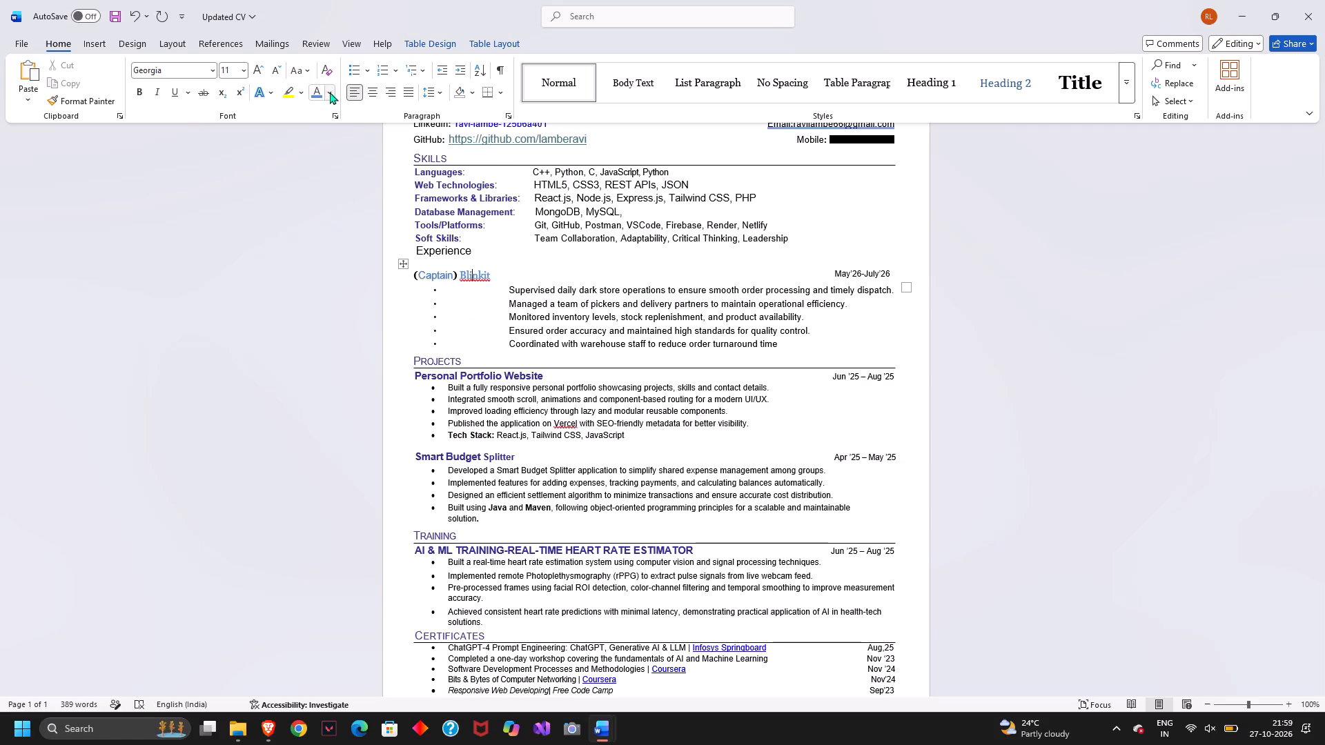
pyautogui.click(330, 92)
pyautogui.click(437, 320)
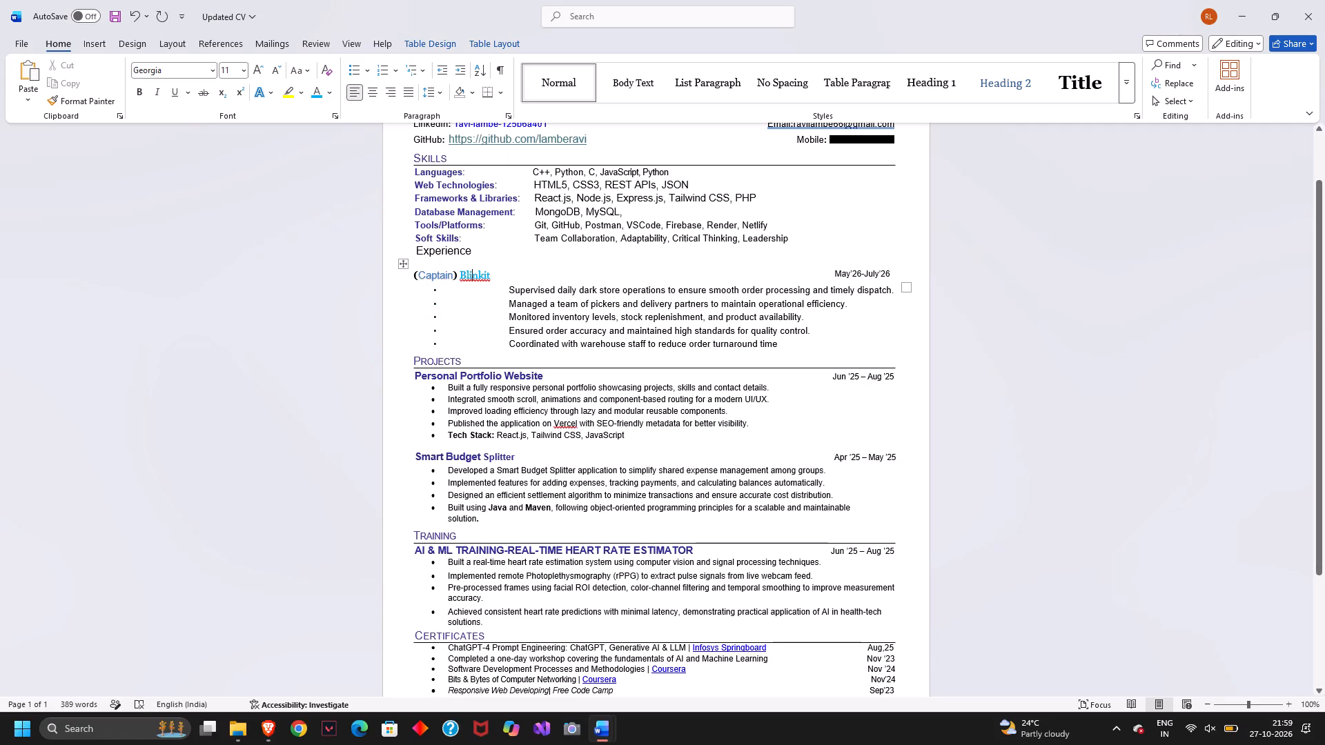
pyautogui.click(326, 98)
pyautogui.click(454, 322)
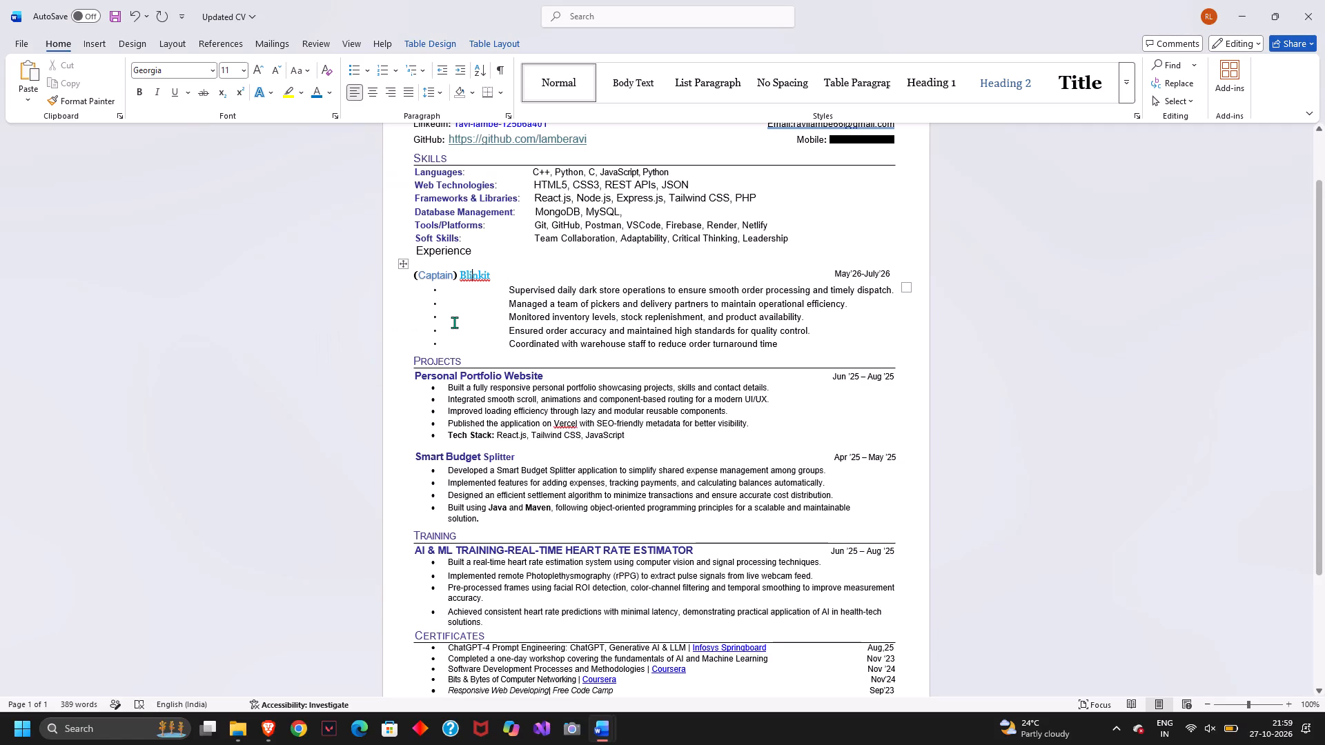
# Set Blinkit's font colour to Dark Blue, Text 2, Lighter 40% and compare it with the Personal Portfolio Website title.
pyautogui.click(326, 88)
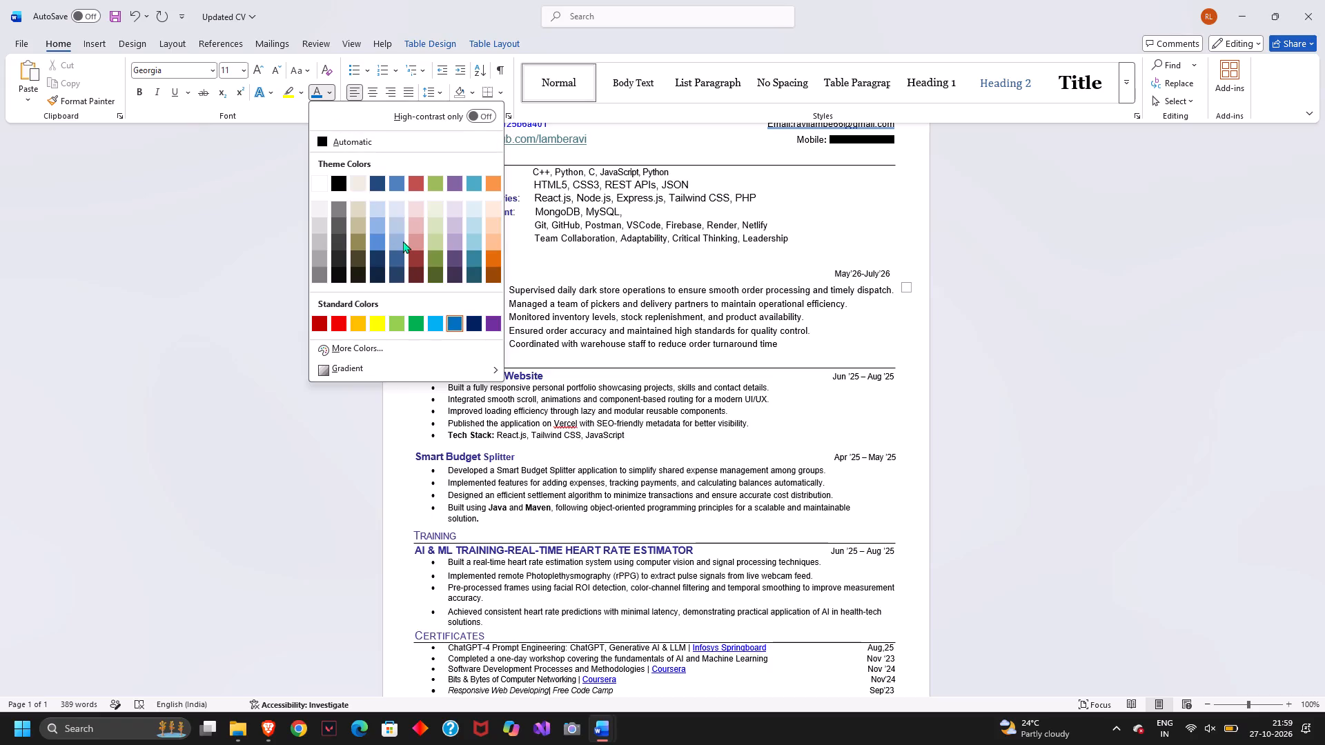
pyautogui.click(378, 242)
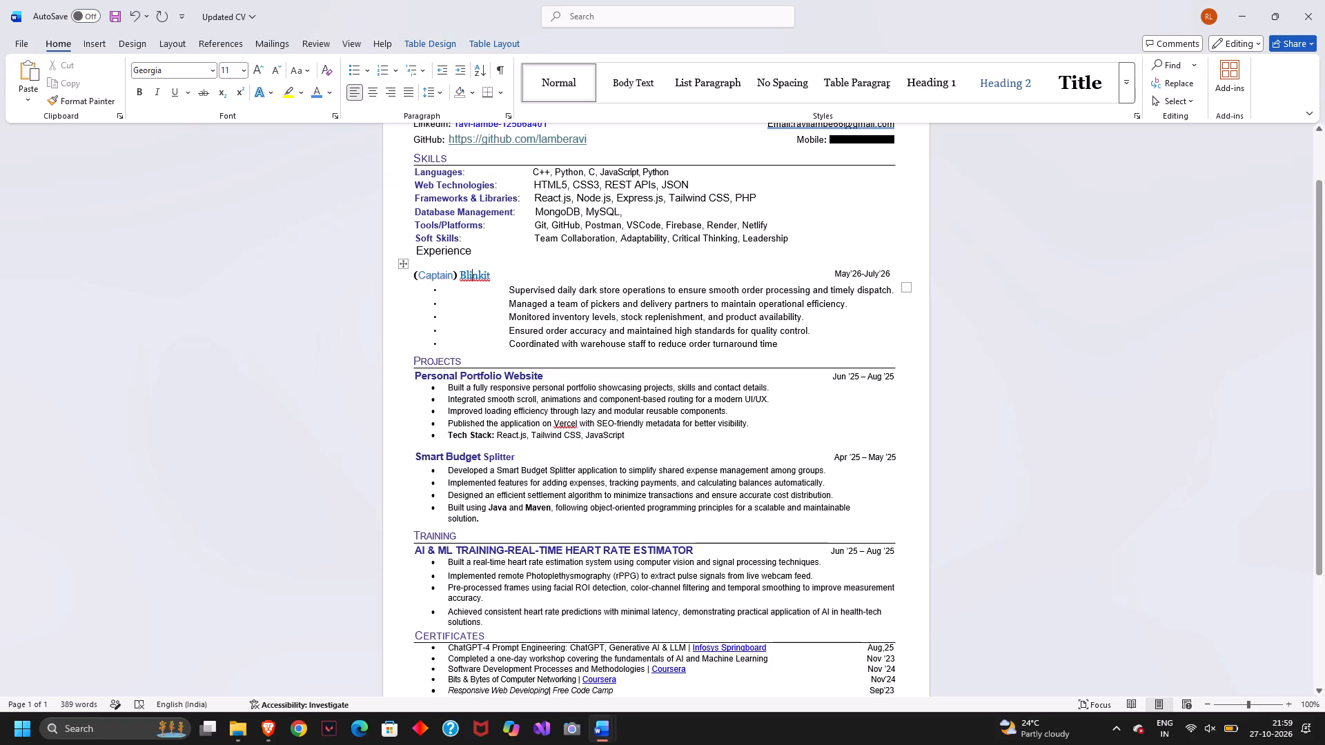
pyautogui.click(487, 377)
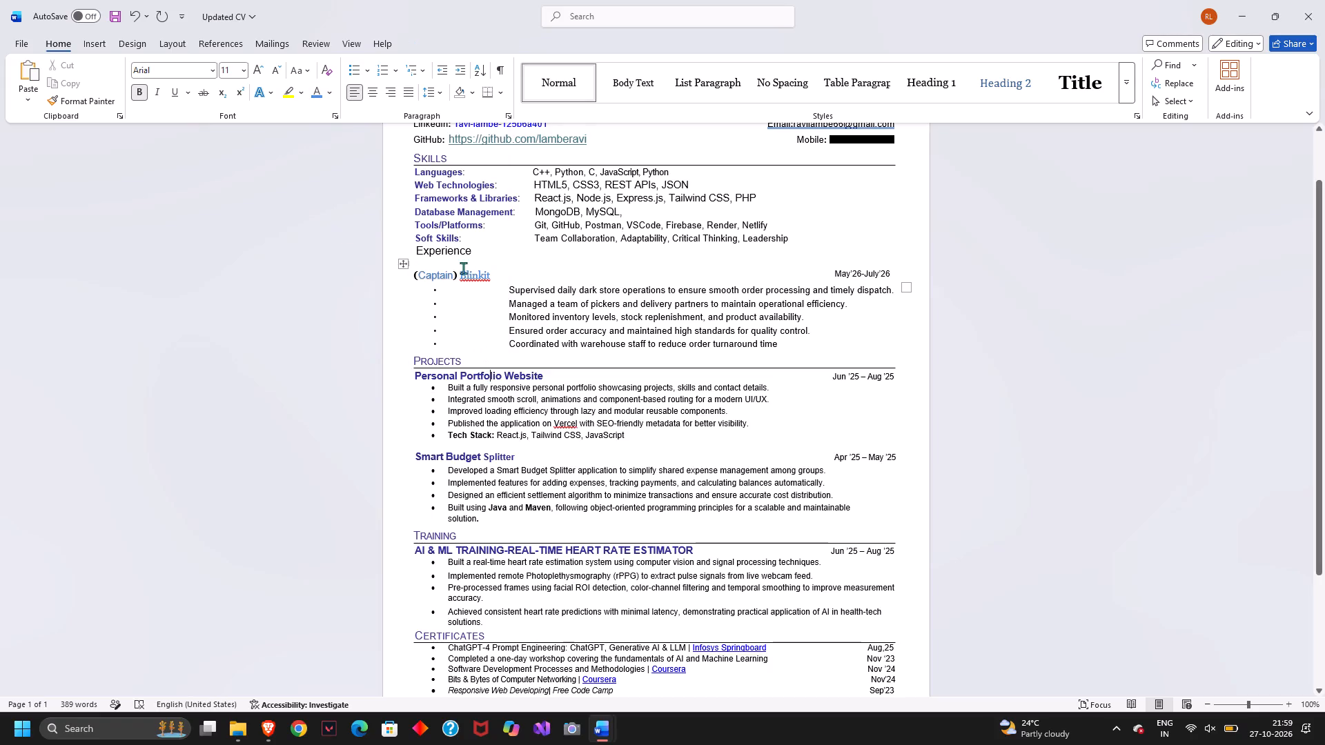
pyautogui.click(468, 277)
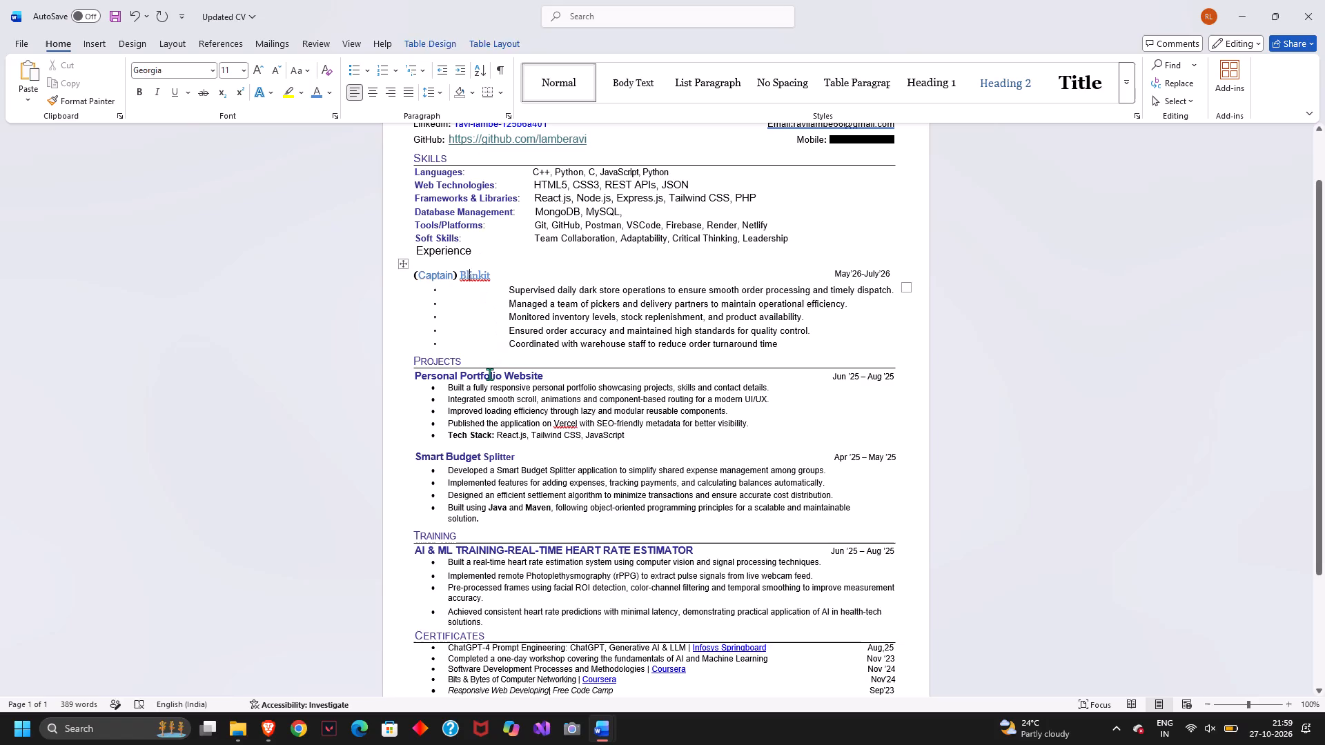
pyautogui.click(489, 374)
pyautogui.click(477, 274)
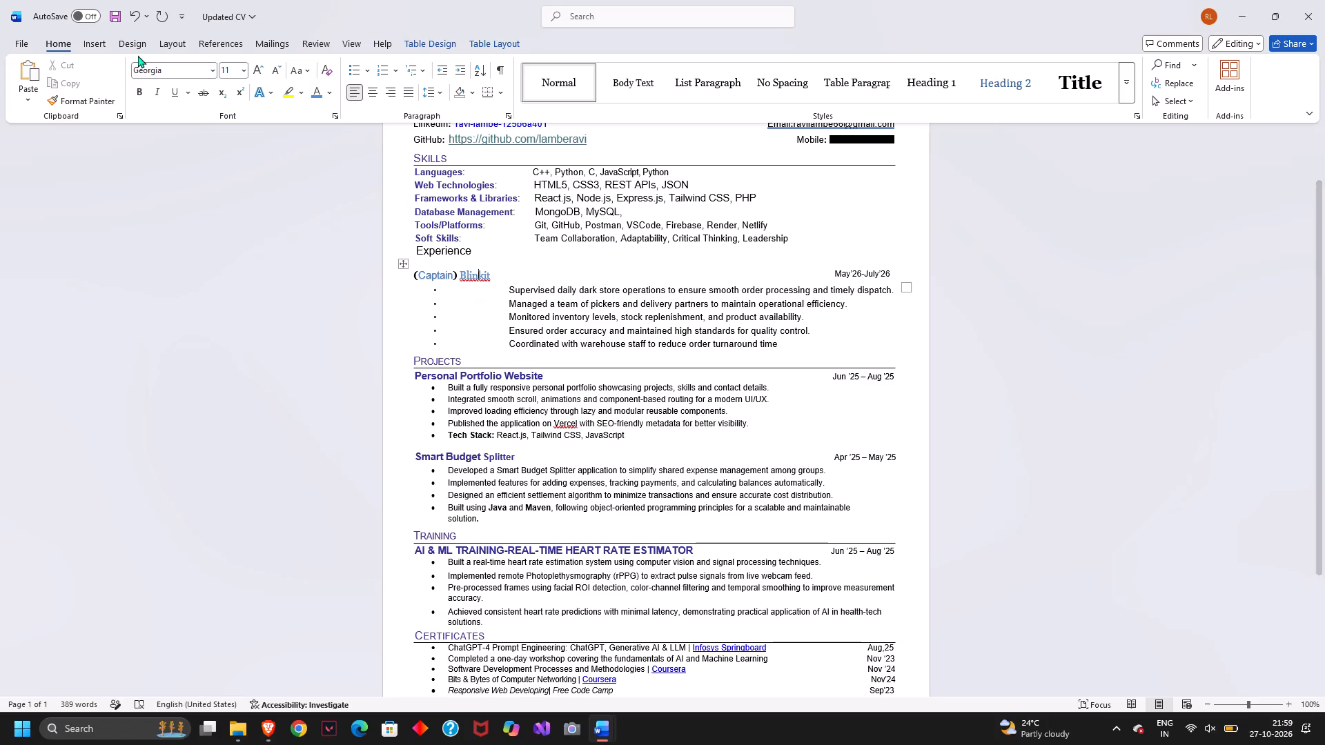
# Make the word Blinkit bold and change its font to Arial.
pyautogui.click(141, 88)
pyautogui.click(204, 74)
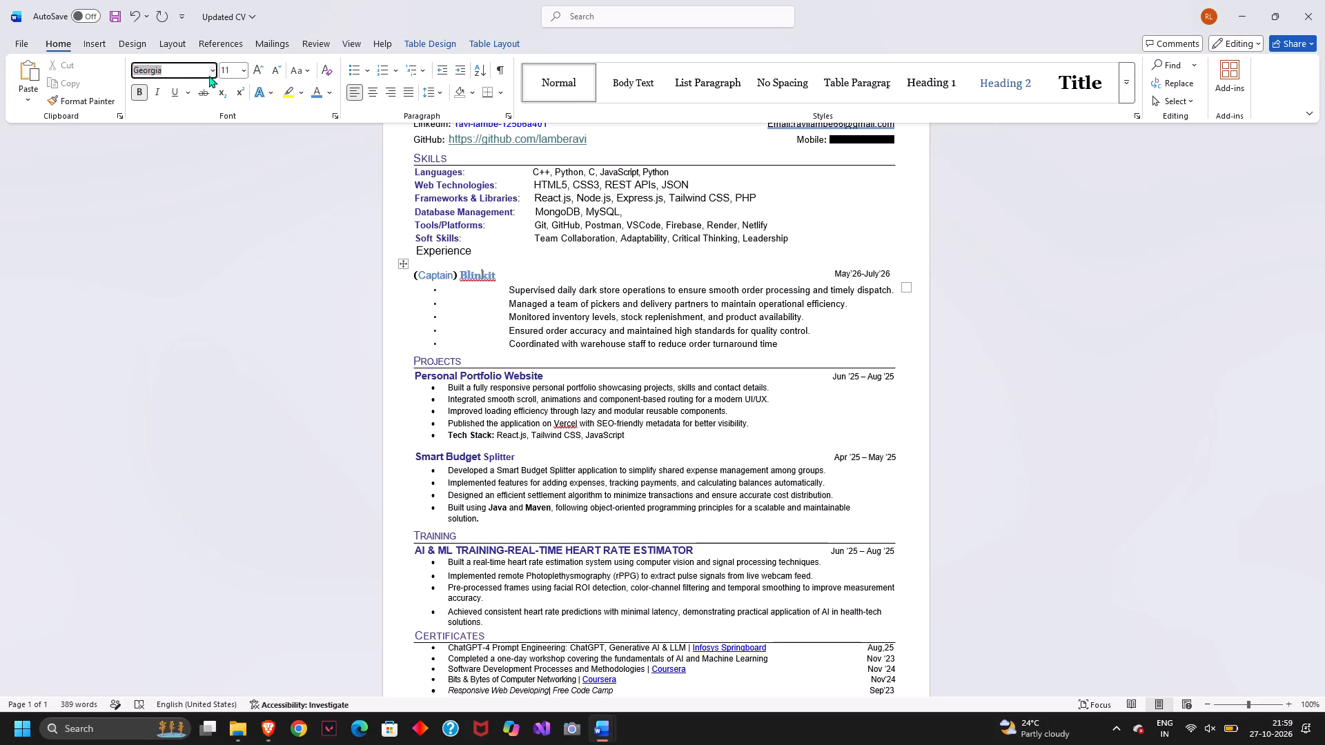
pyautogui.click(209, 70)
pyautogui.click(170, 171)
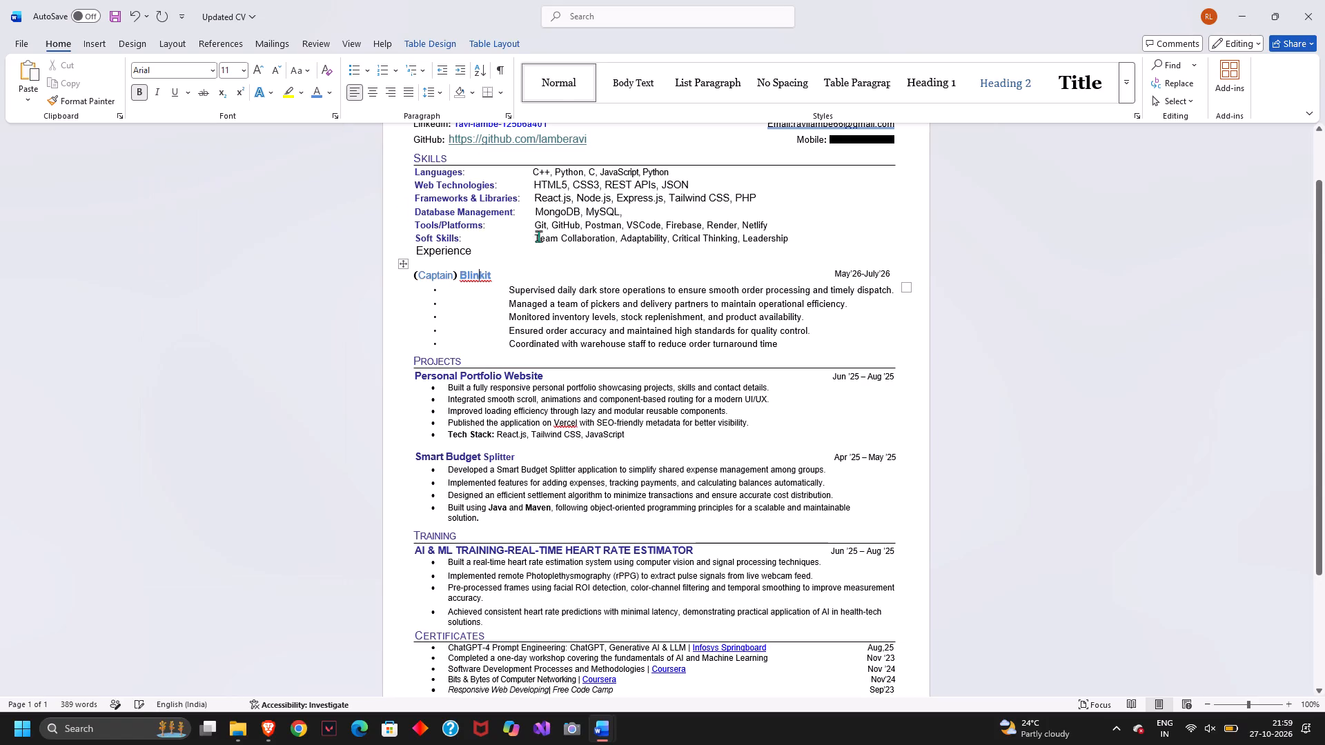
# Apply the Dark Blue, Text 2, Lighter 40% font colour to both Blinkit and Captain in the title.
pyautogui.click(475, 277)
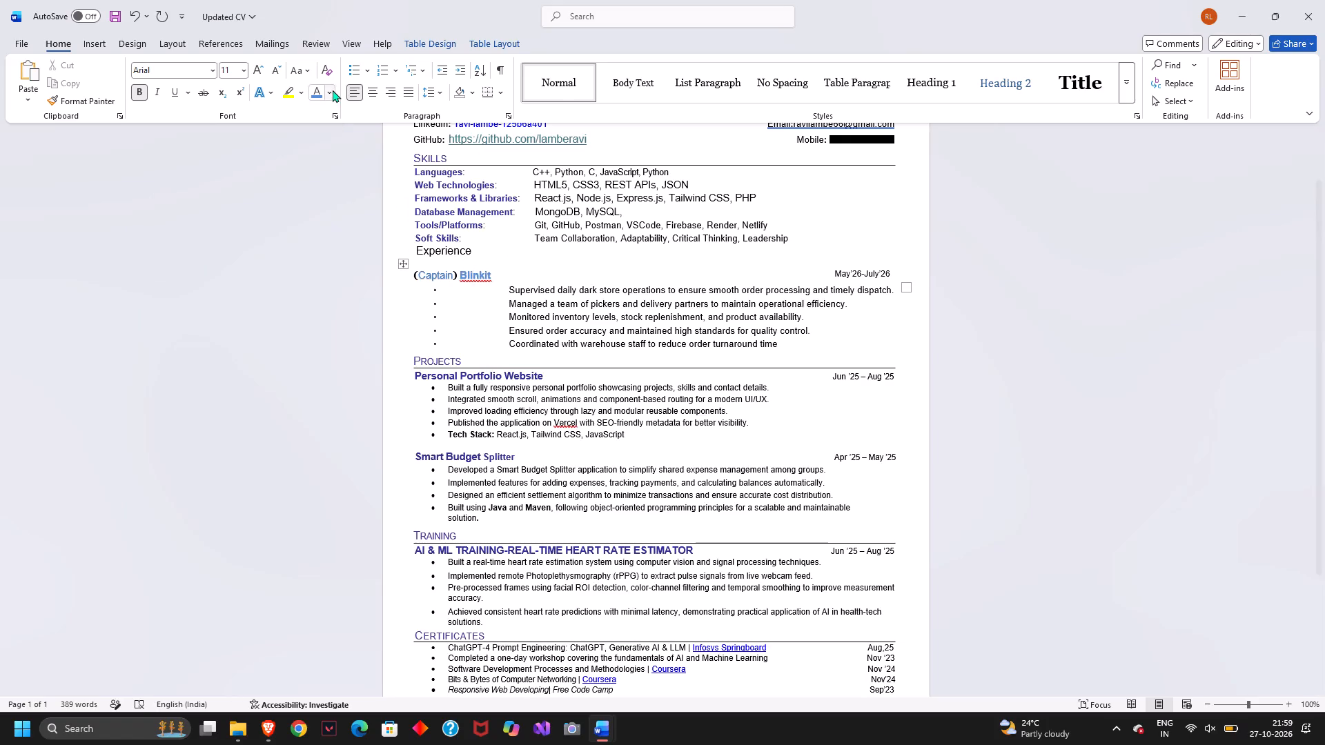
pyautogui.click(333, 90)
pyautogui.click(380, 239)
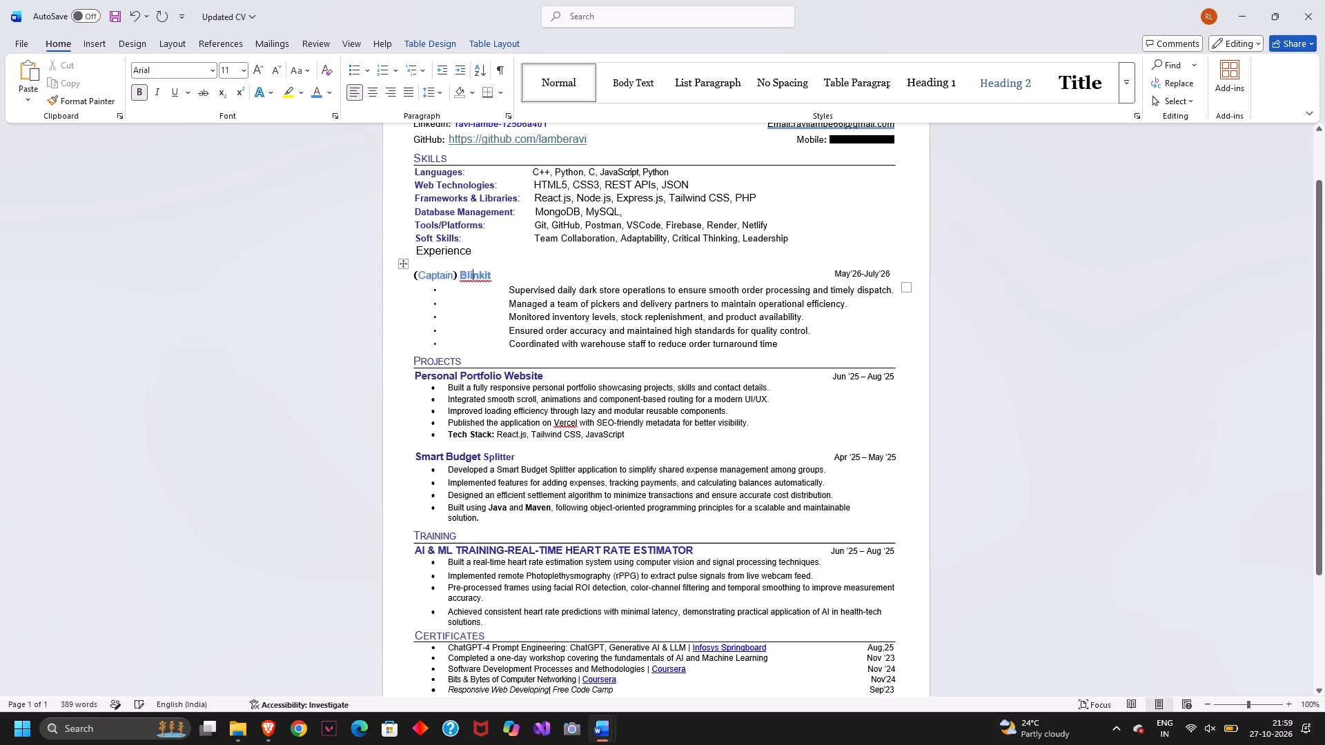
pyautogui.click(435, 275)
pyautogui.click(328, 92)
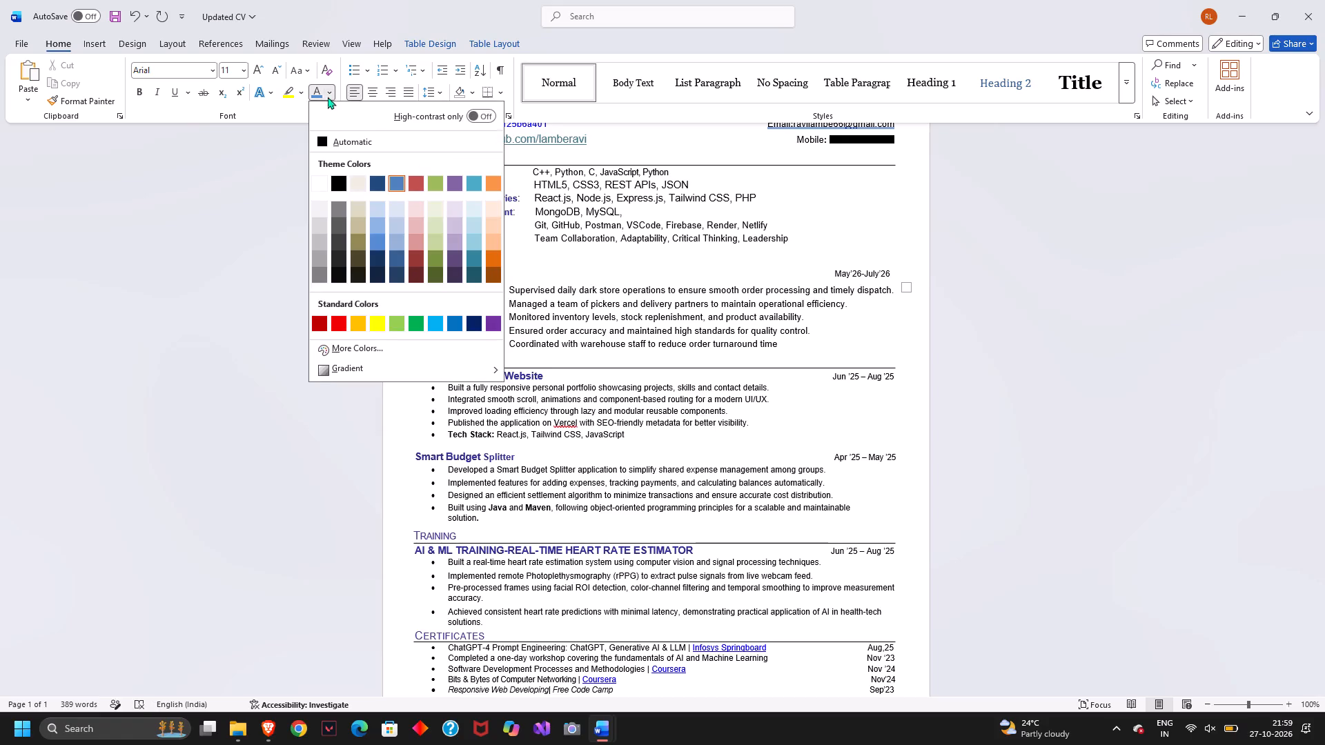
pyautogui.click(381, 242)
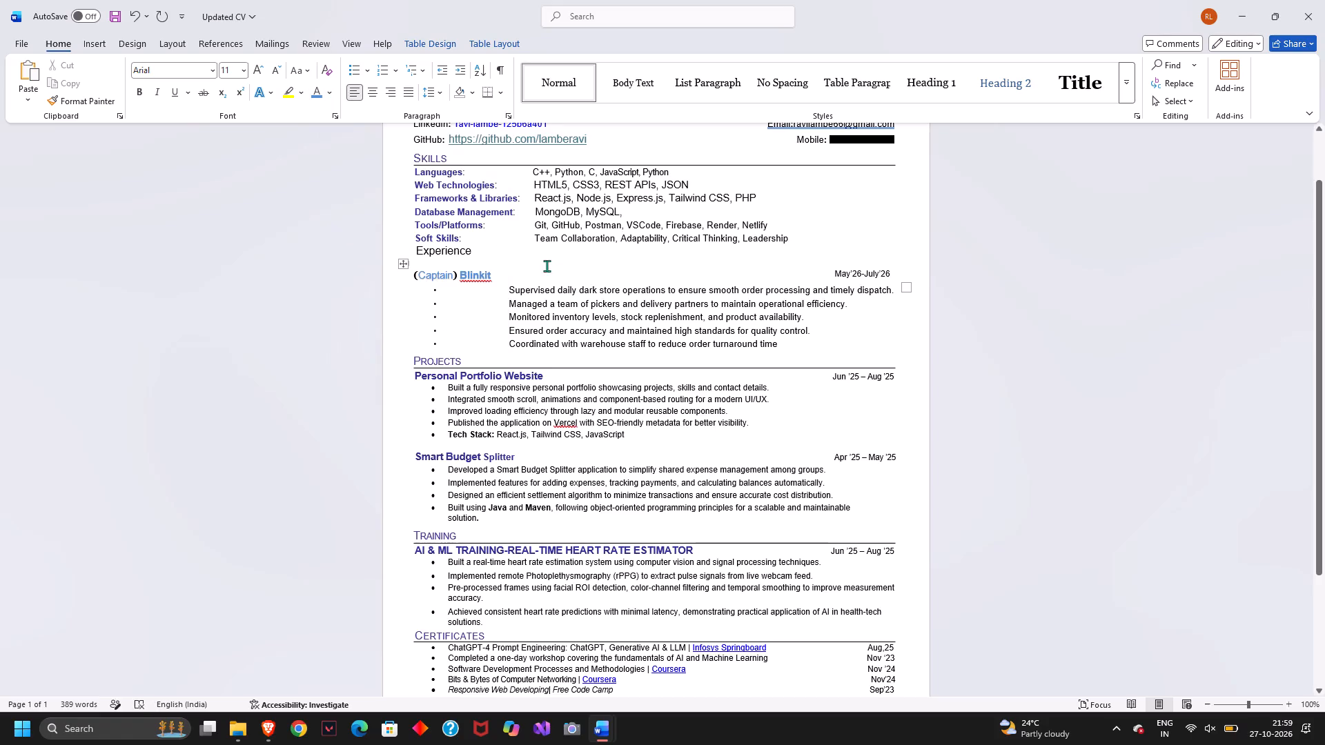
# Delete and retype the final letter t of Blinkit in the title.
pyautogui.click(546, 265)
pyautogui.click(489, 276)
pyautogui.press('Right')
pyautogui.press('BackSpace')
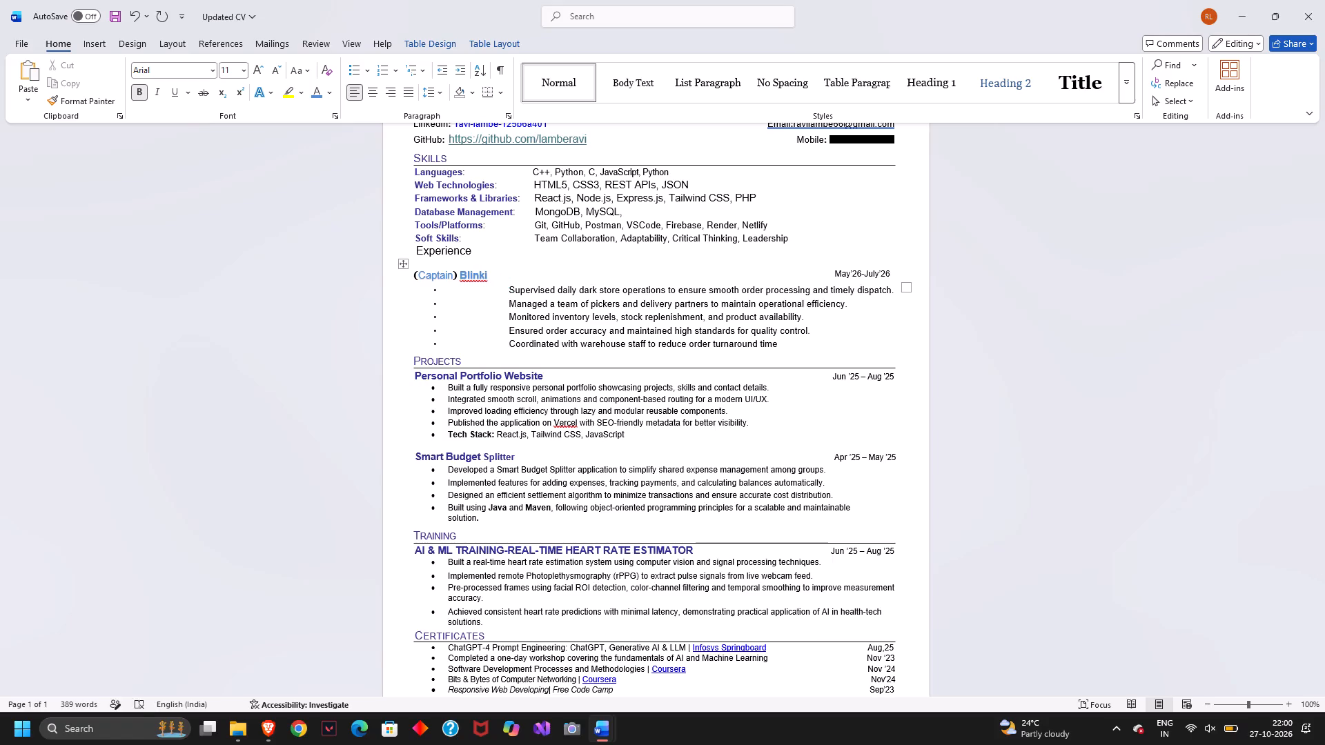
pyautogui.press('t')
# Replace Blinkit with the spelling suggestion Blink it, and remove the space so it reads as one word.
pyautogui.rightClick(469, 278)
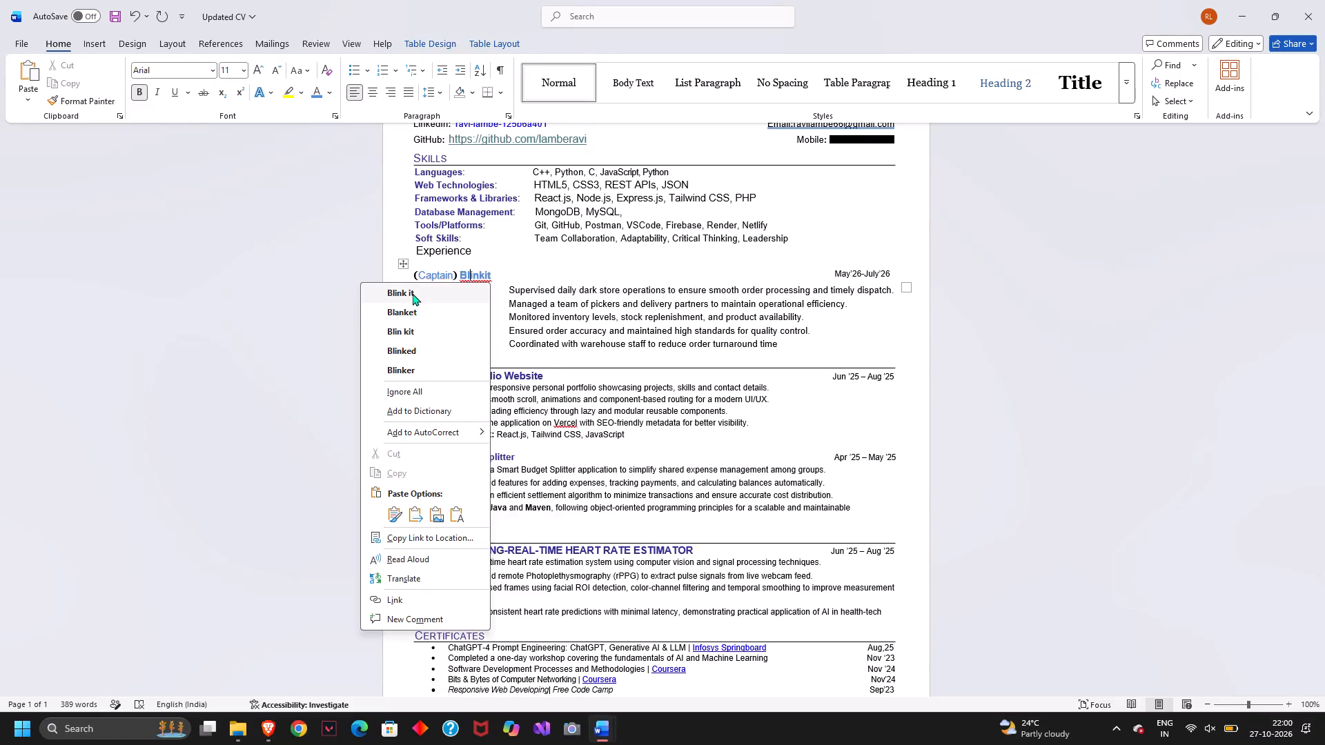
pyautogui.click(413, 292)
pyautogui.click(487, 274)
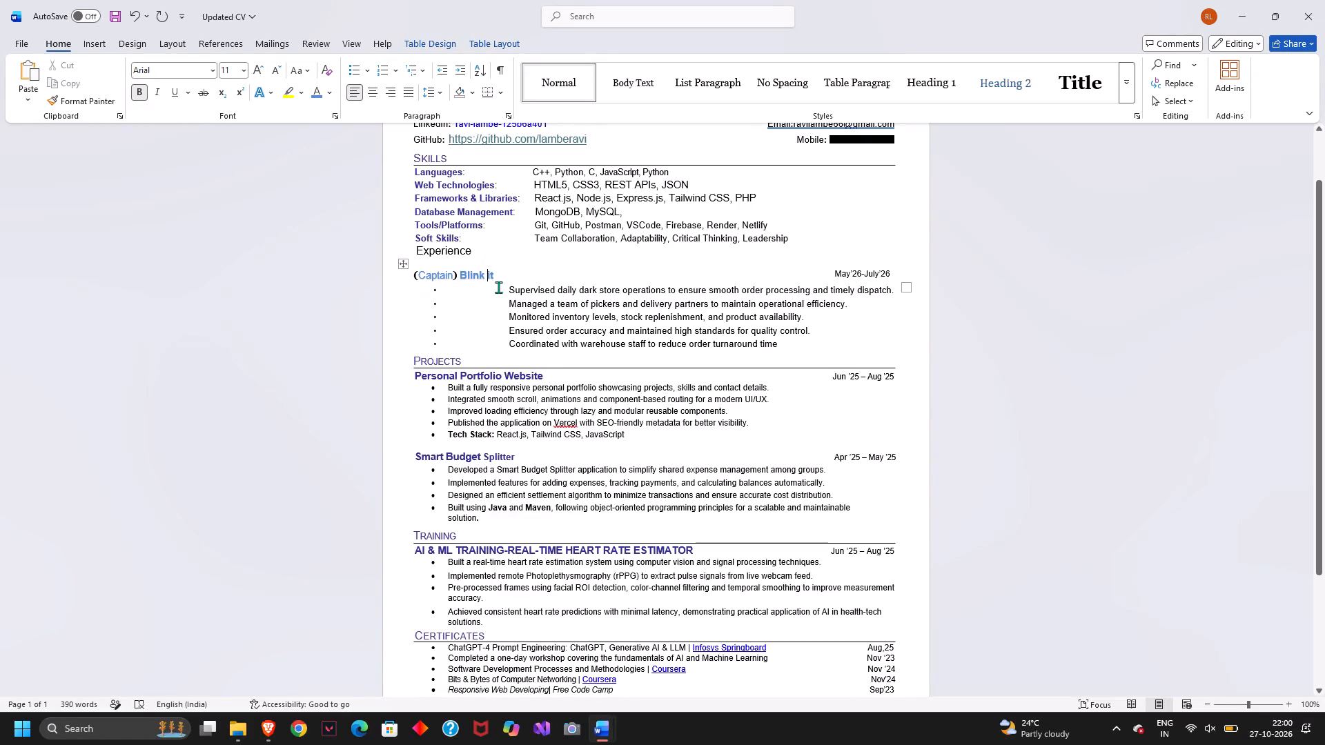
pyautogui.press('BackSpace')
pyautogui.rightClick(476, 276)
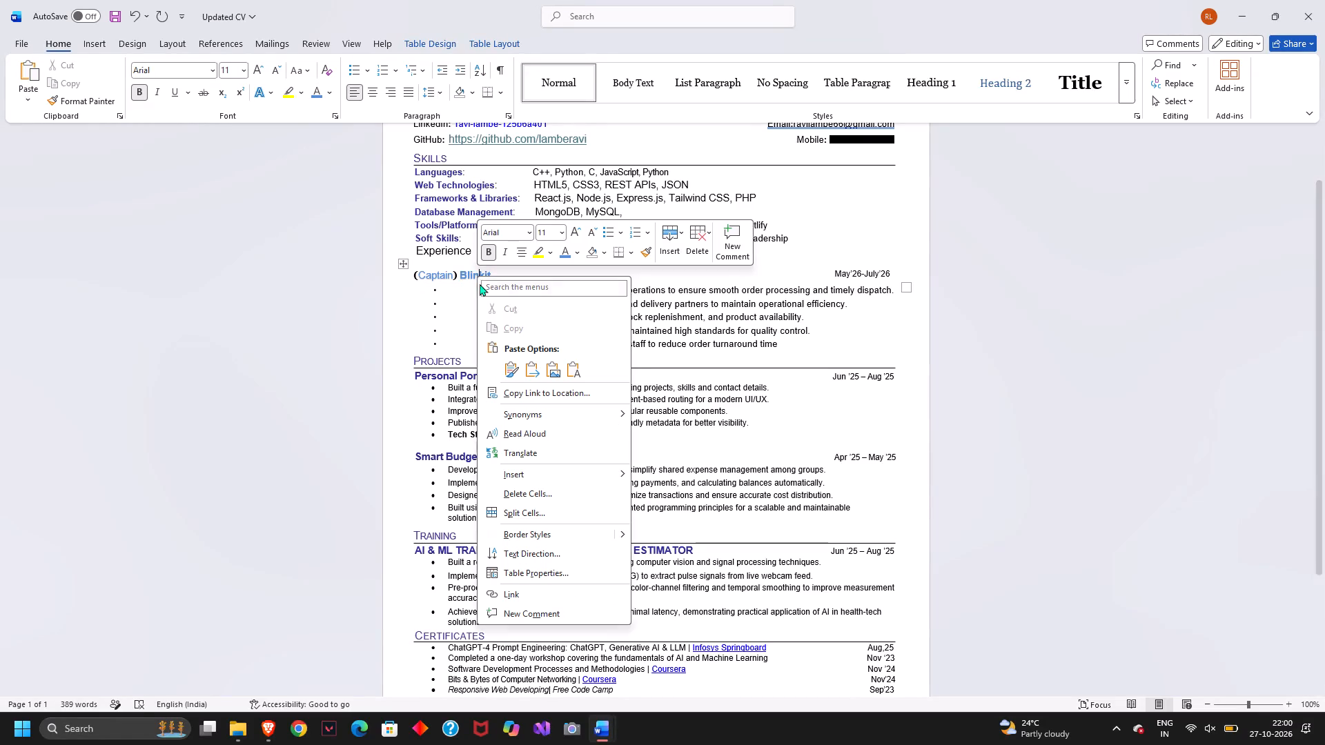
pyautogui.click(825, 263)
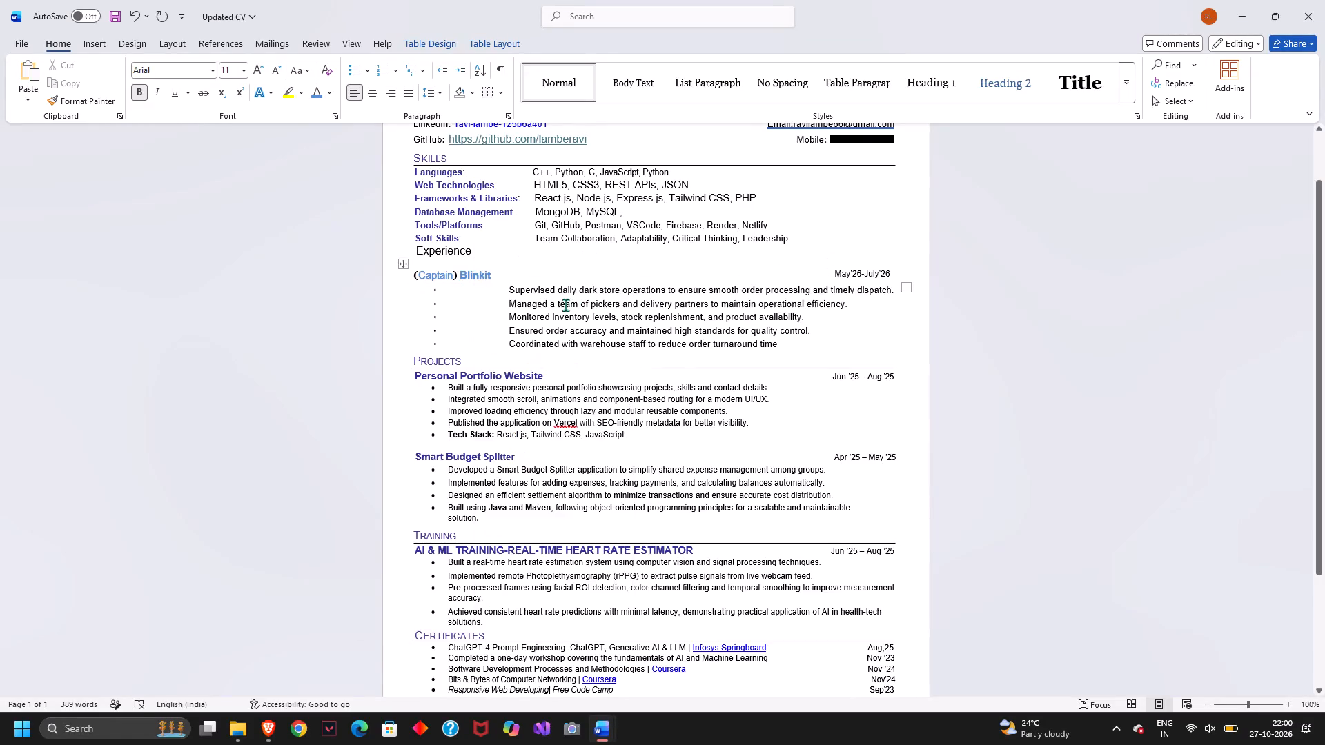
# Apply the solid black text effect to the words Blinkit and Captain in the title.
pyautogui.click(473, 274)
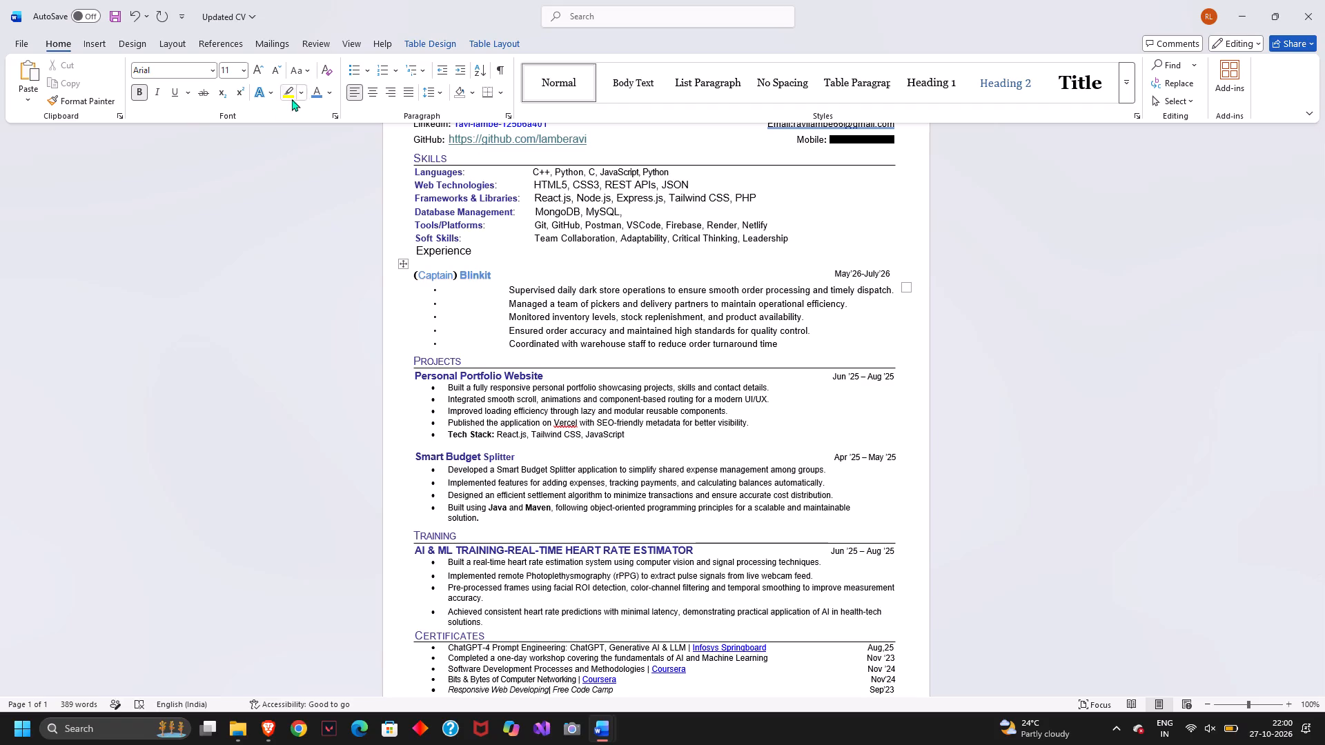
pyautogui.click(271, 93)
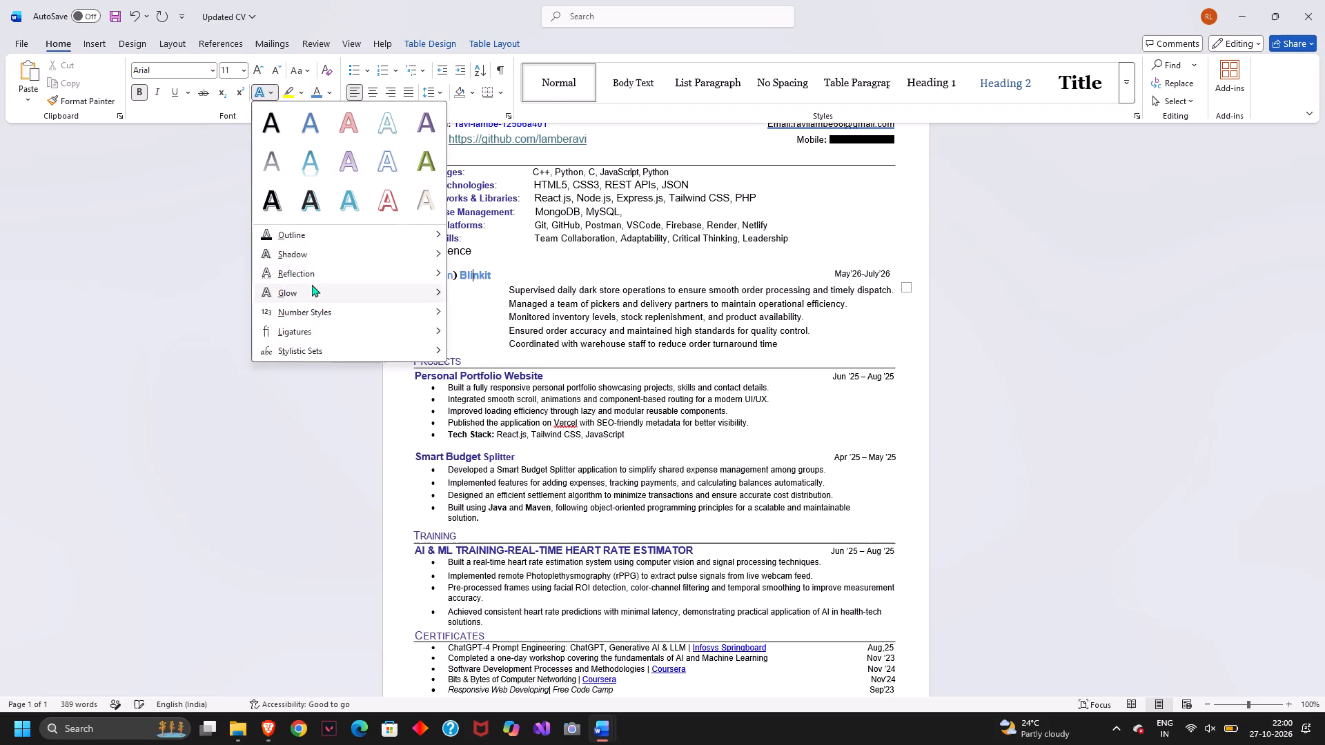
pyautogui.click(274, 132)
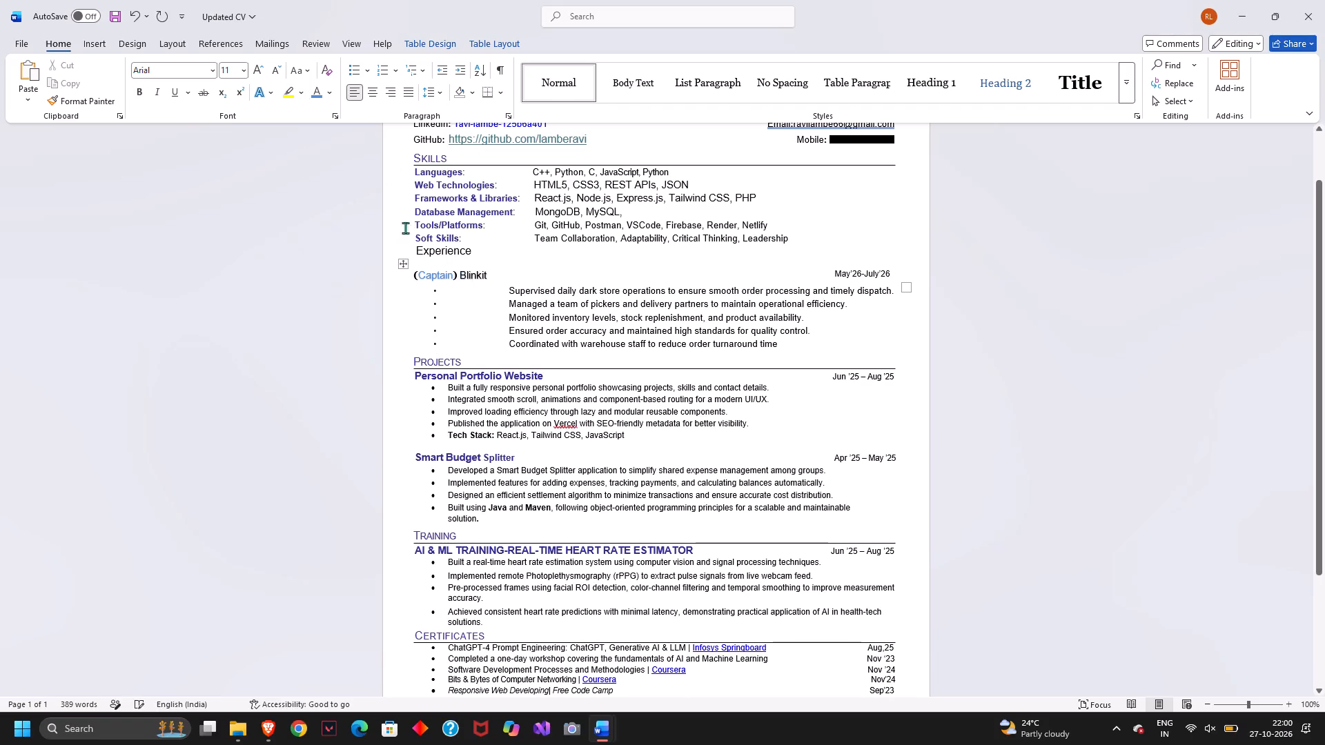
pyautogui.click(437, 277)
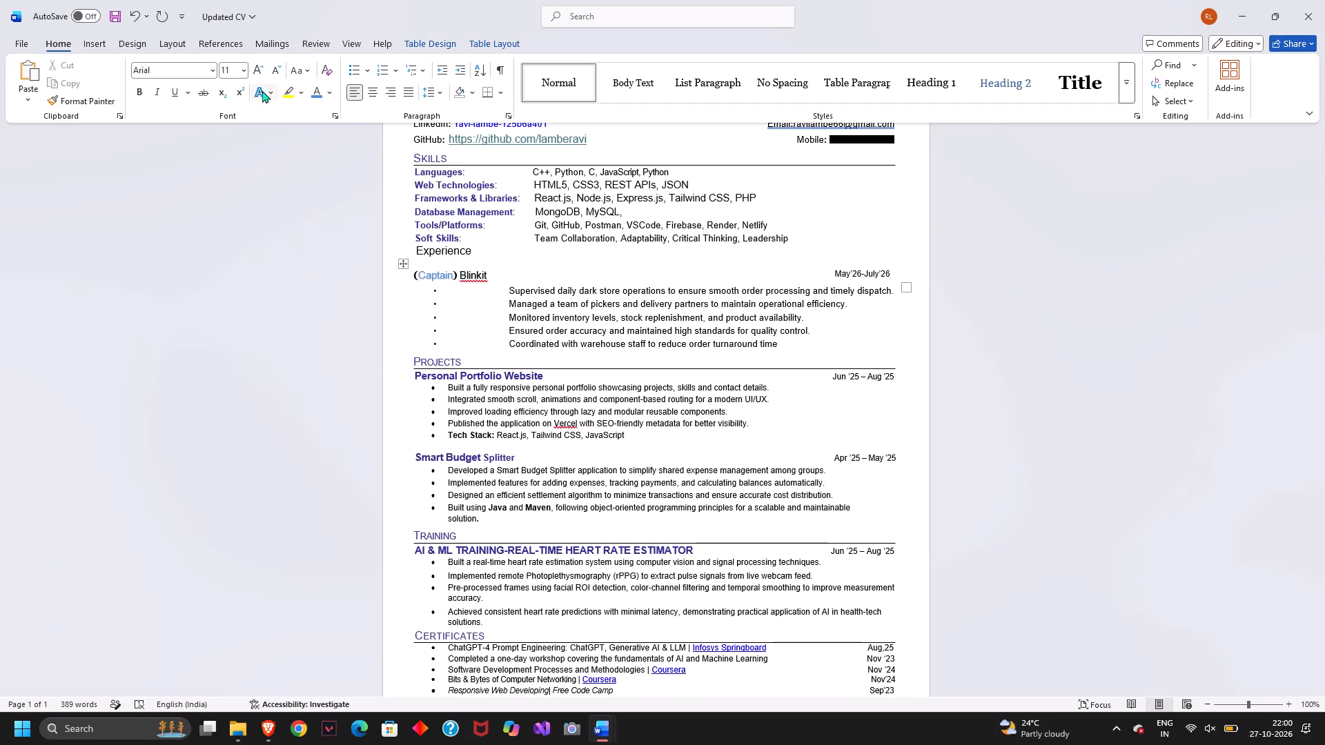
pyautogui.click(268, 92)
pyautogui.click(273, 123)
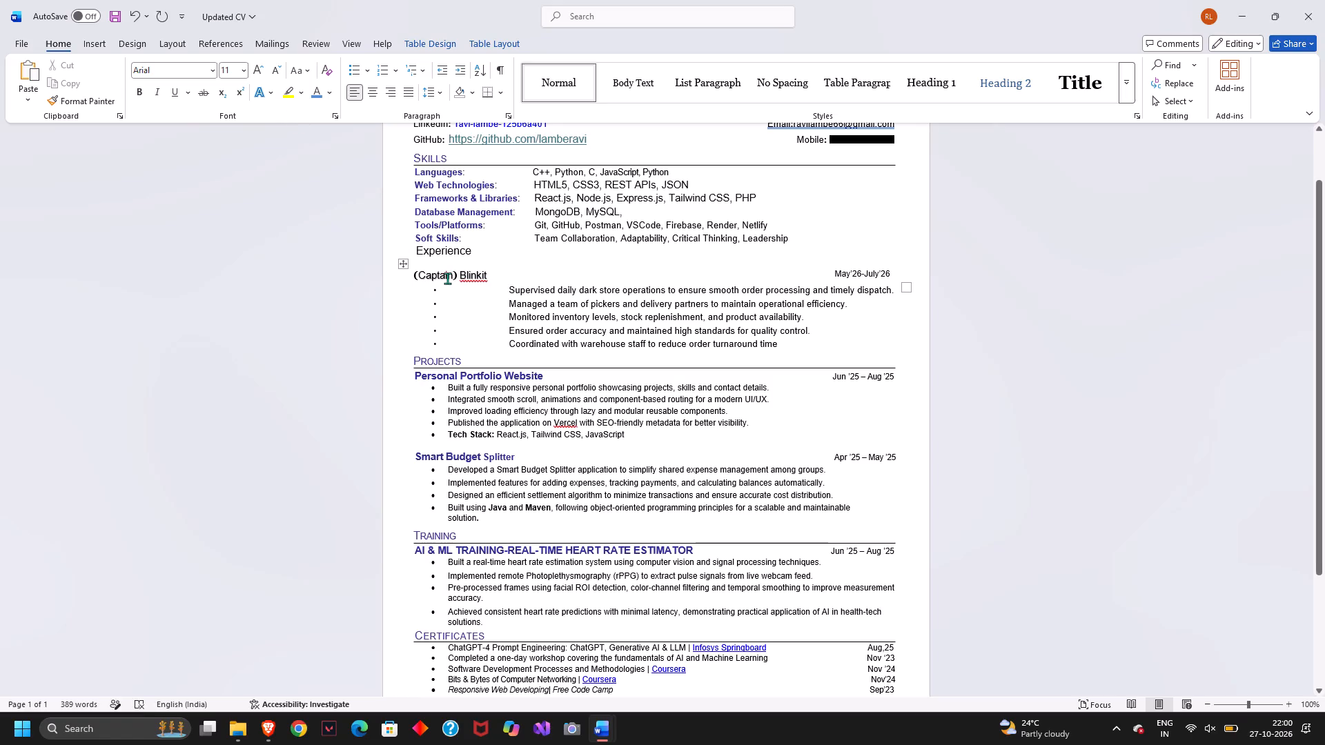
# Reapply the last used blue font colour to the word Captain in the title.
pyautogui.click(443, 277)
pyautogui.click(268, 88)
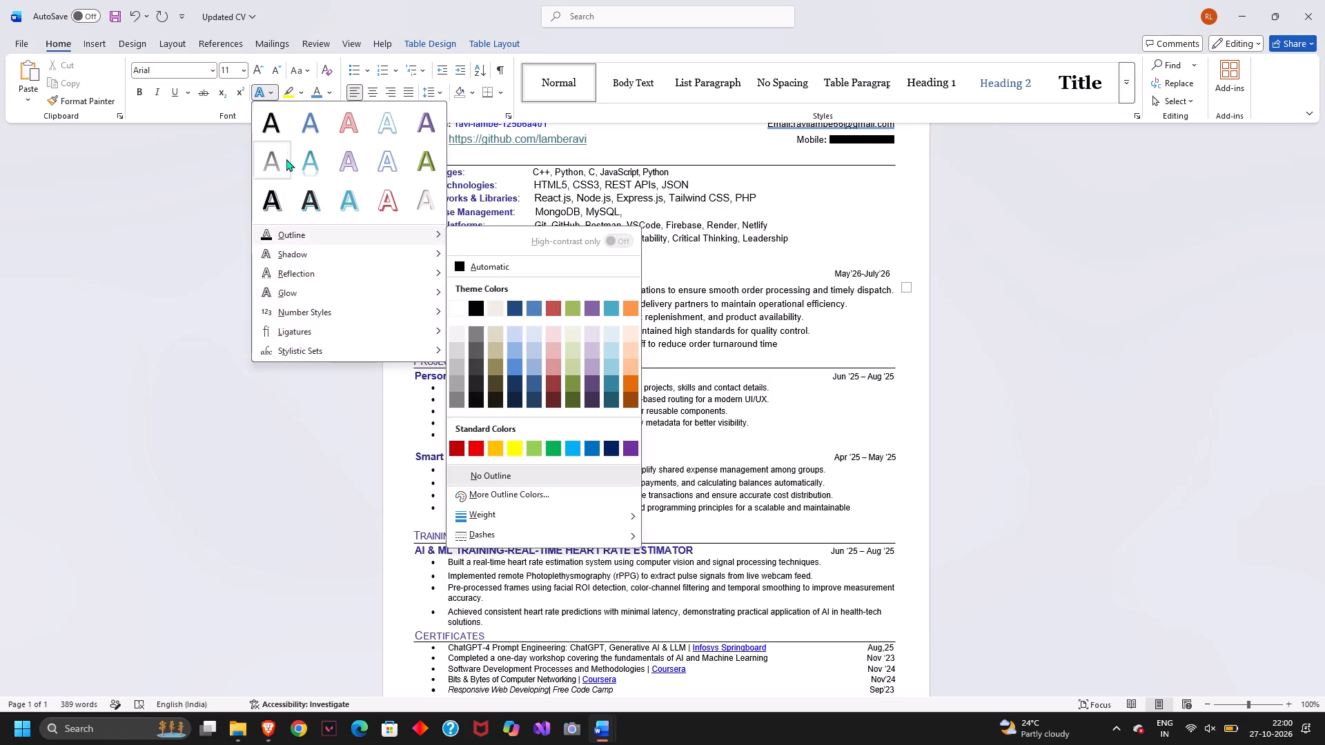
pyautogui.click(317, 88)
# Delete the entire (Captain) Blinkit title from the Experience entry, including its opening bracket.
pyautogui.moveTo(491, 277); pyautogui.dragTo(467, 276)
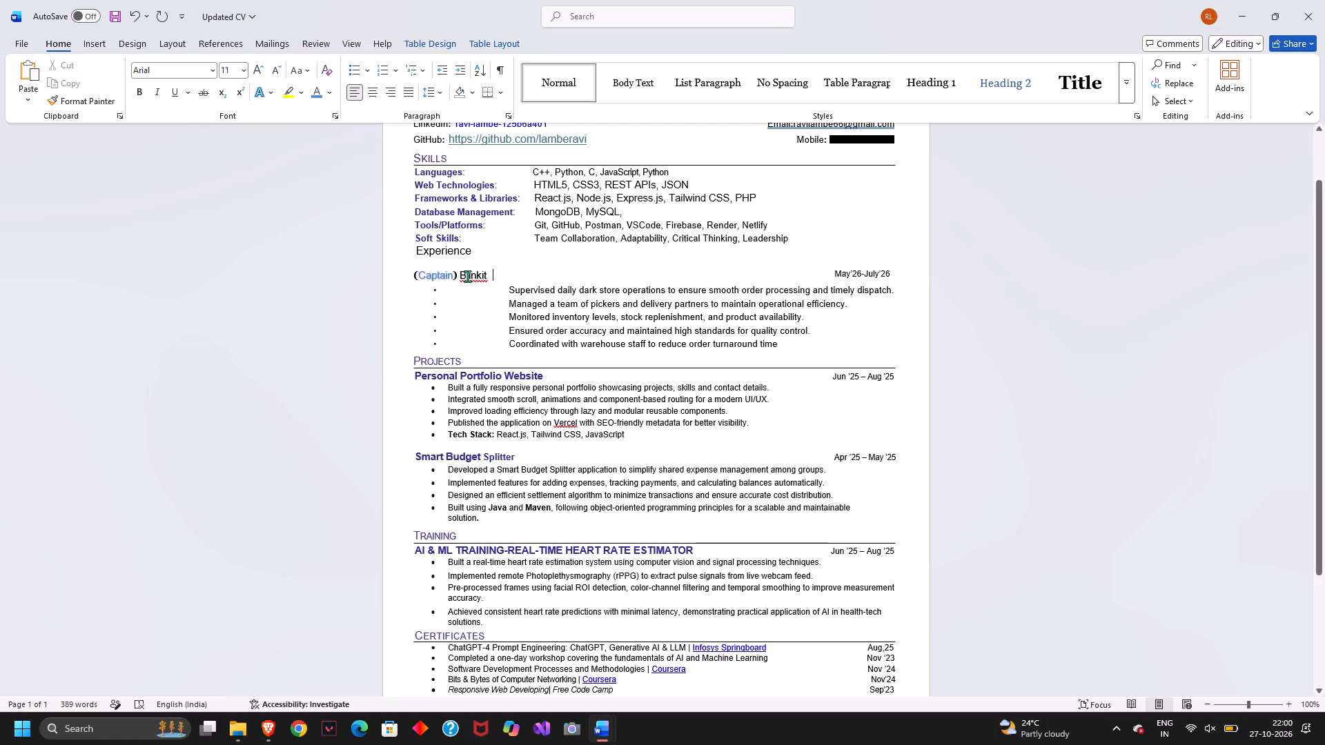
pyautogui.moveTo(467, 276); pyautogui.dragTo(421, 279)
pyautogui.press('BackSpace')
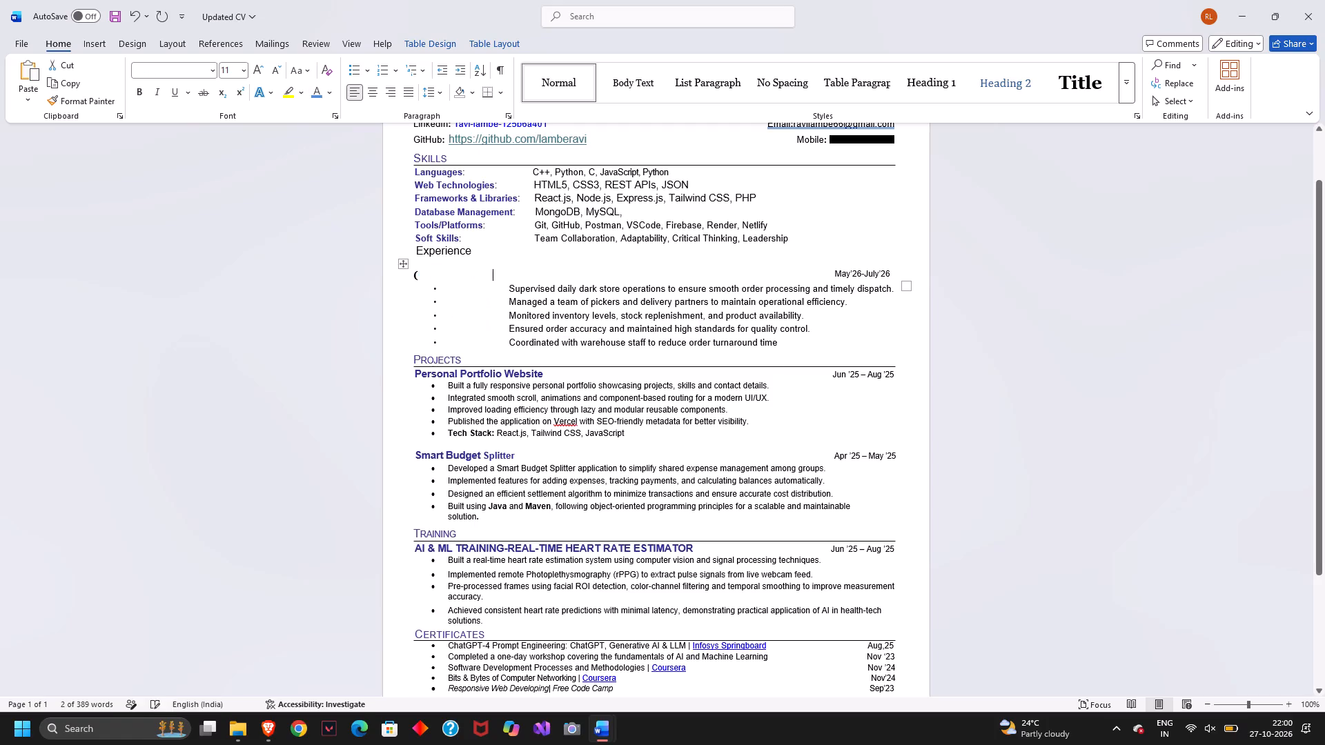
pyautogui.press('BackSpace')
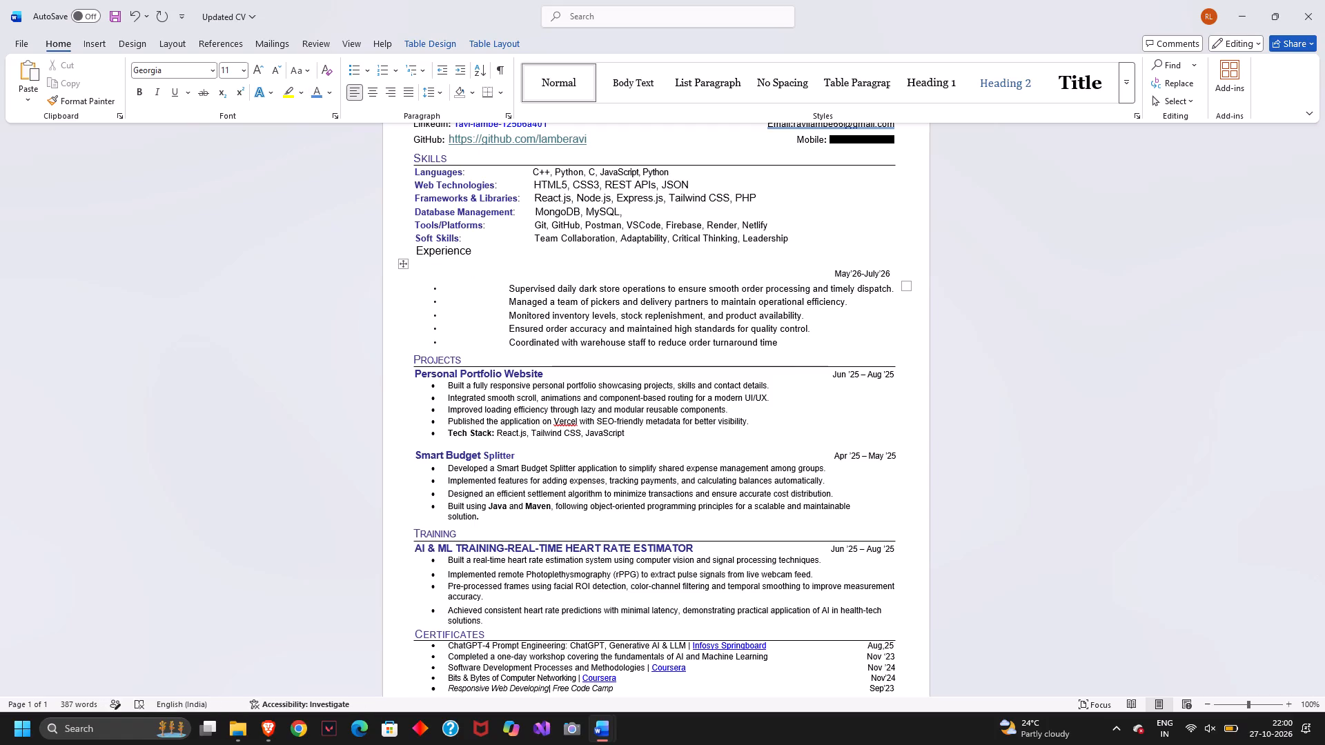
# Add a blank line between the Soft Skills line and the Experience heading.
pyautogui.press('BackSpace')
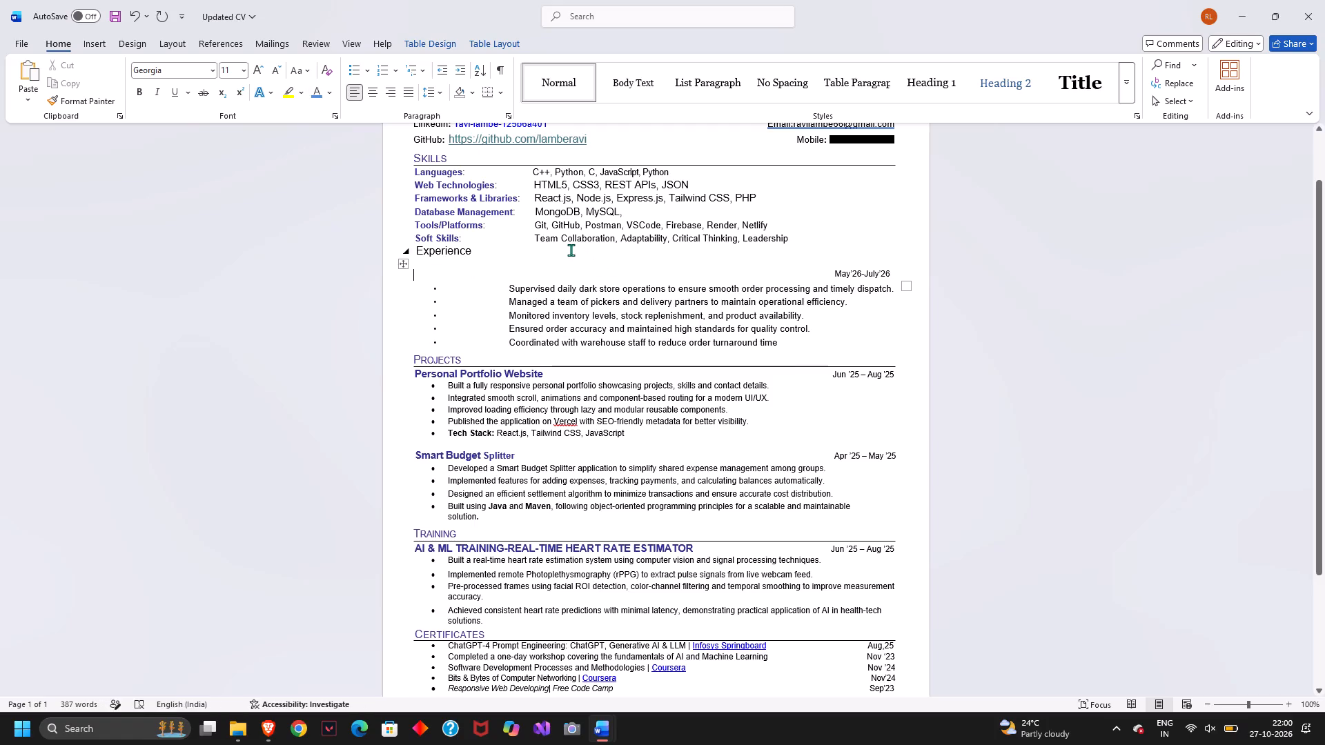
pyautogui.click(793, 238)
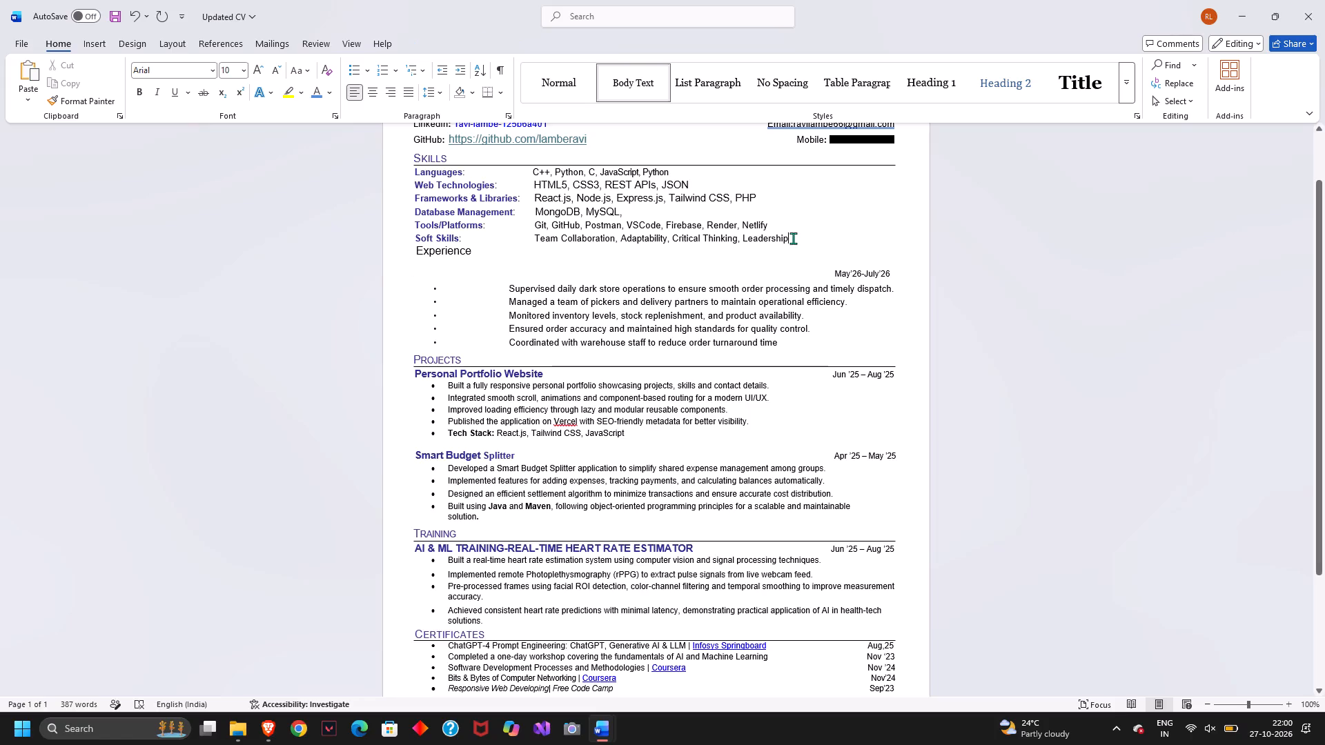
pyautogui.press('Return')
pyautogui.scroll(4, 578, 269)
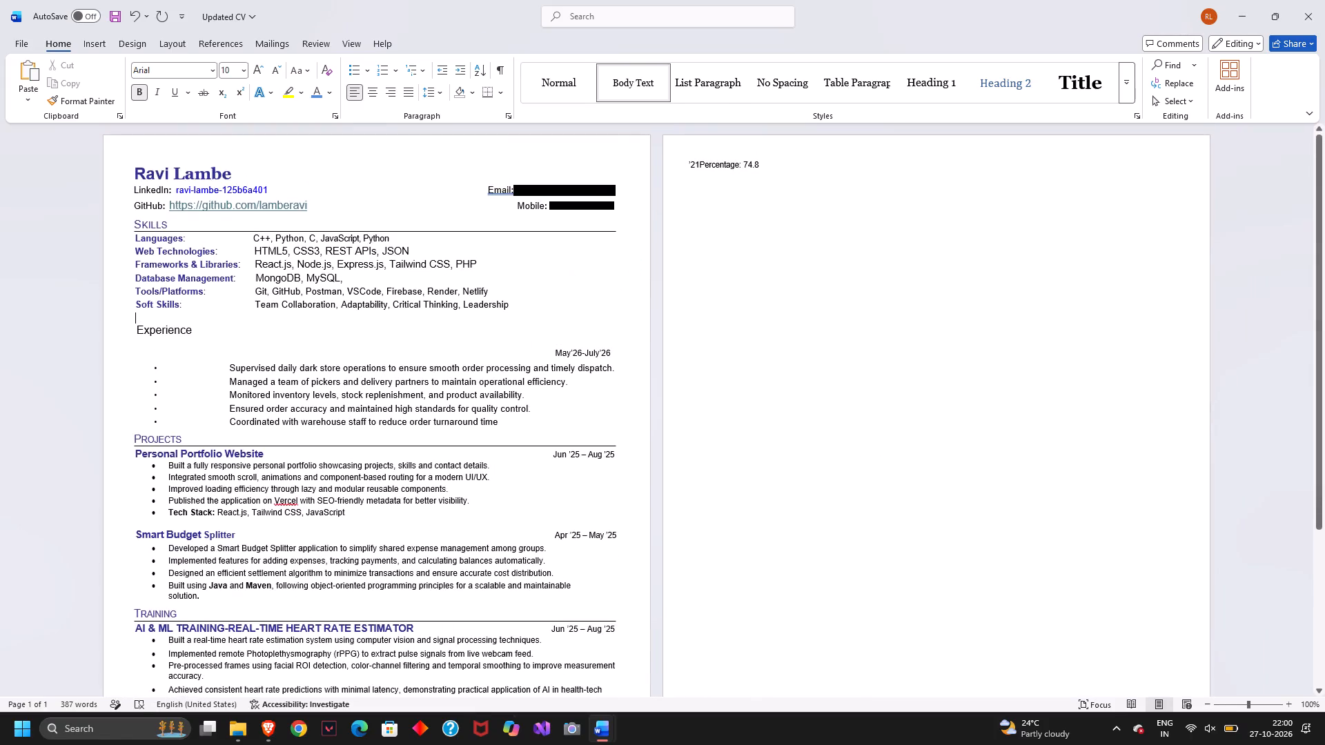
# Move Computer Science and Engineering from the CGPA line onto the Bachelor of Technology line in Education, dropping the semicolon.
pyautogui.scroll(-6, 539, 312)
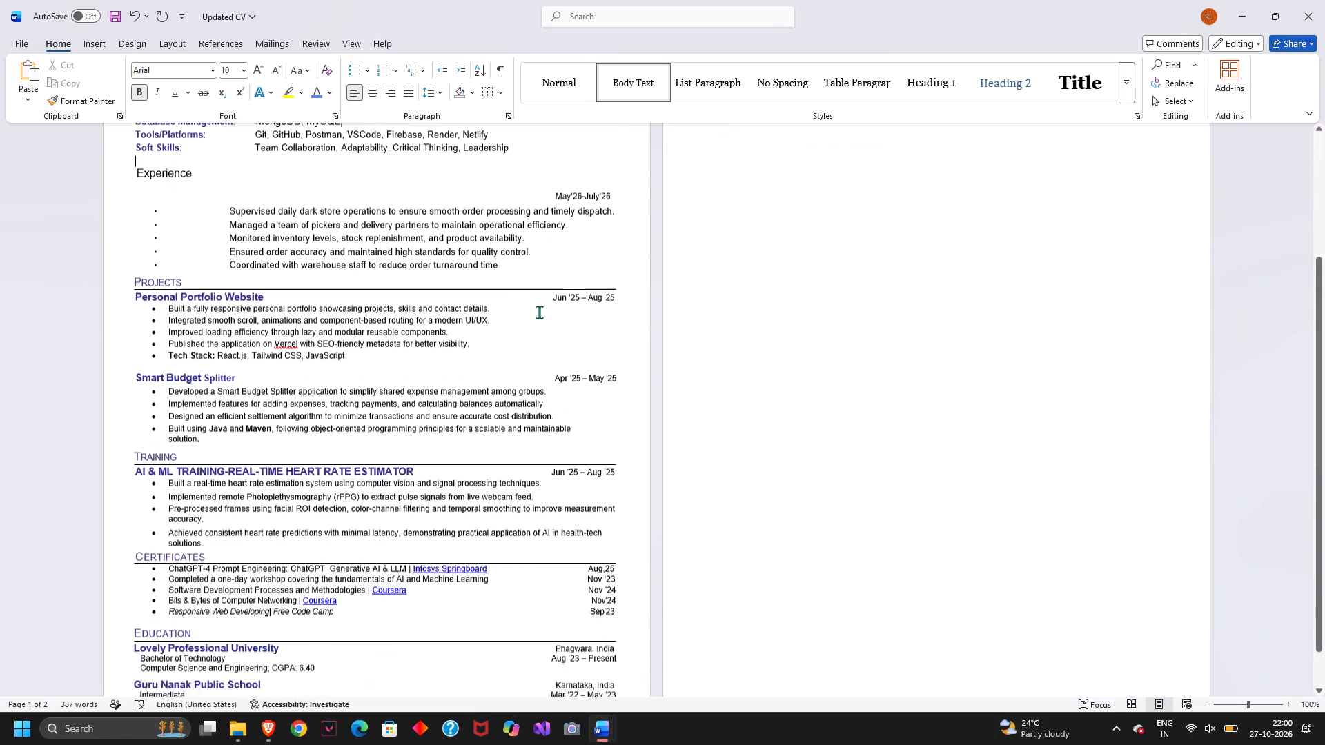
pyautogui.scroll(-1, 539, 312)
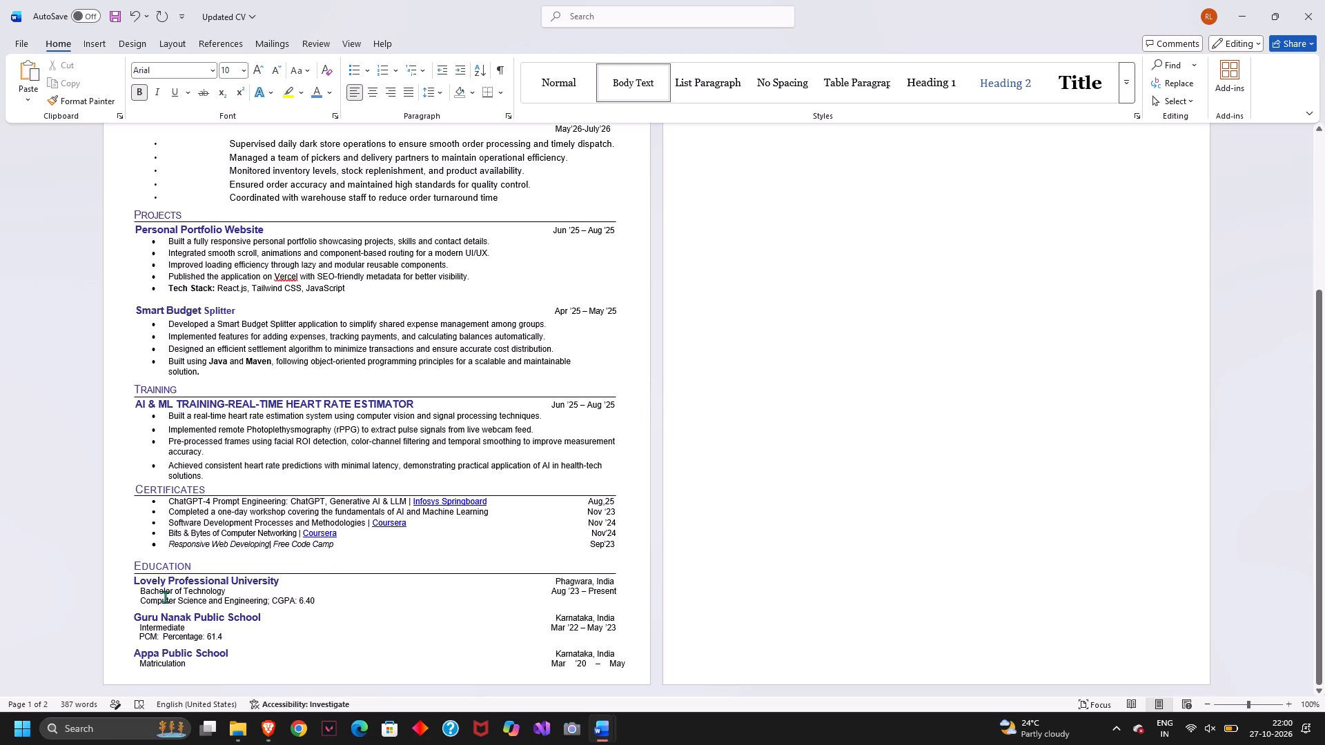
pyautogui.click(141, 601)
pyautogui.moveTo(141, 601); pyautogui.dragTo(306, 613)
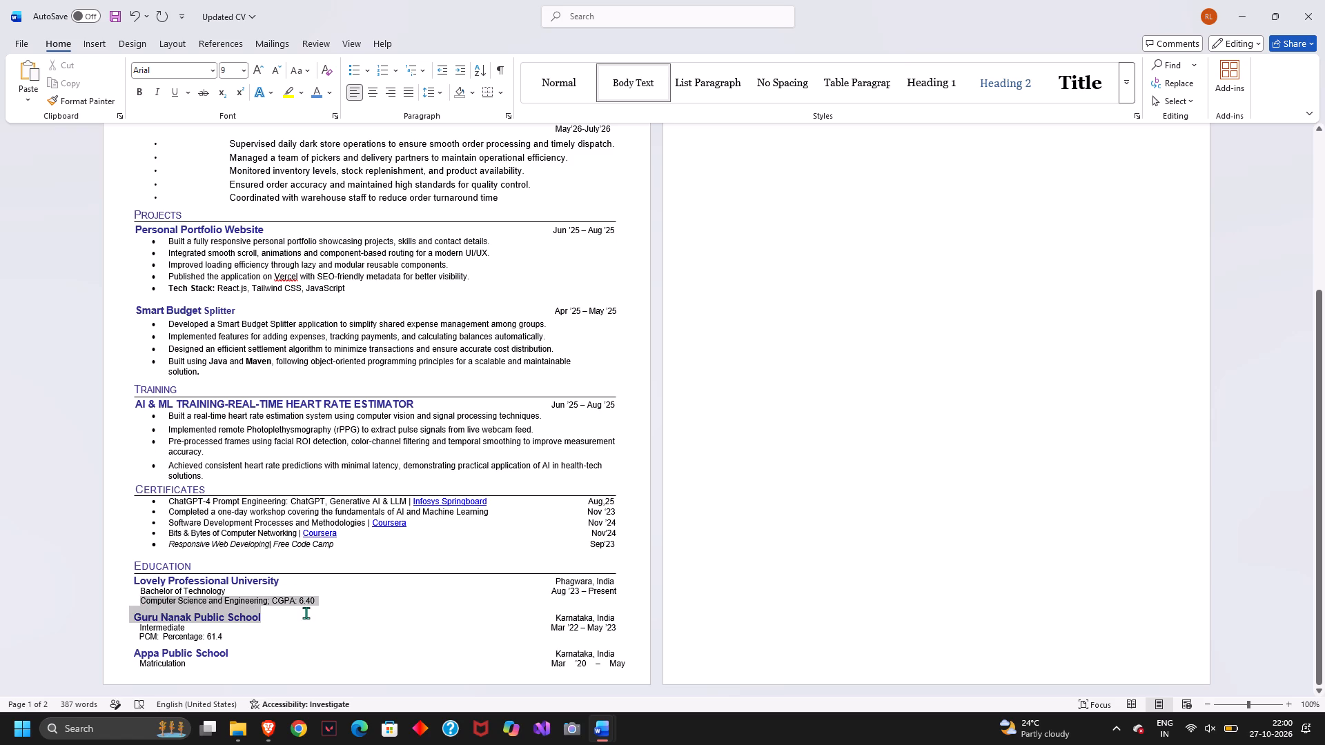
pyautogui.moveTo(306, 613); pyautogui.dragTo(318, 608)
pyautogui.click(279, 597)
pyautogui.moveTo(269, 599); pyautogui.dragTo(246, 604)
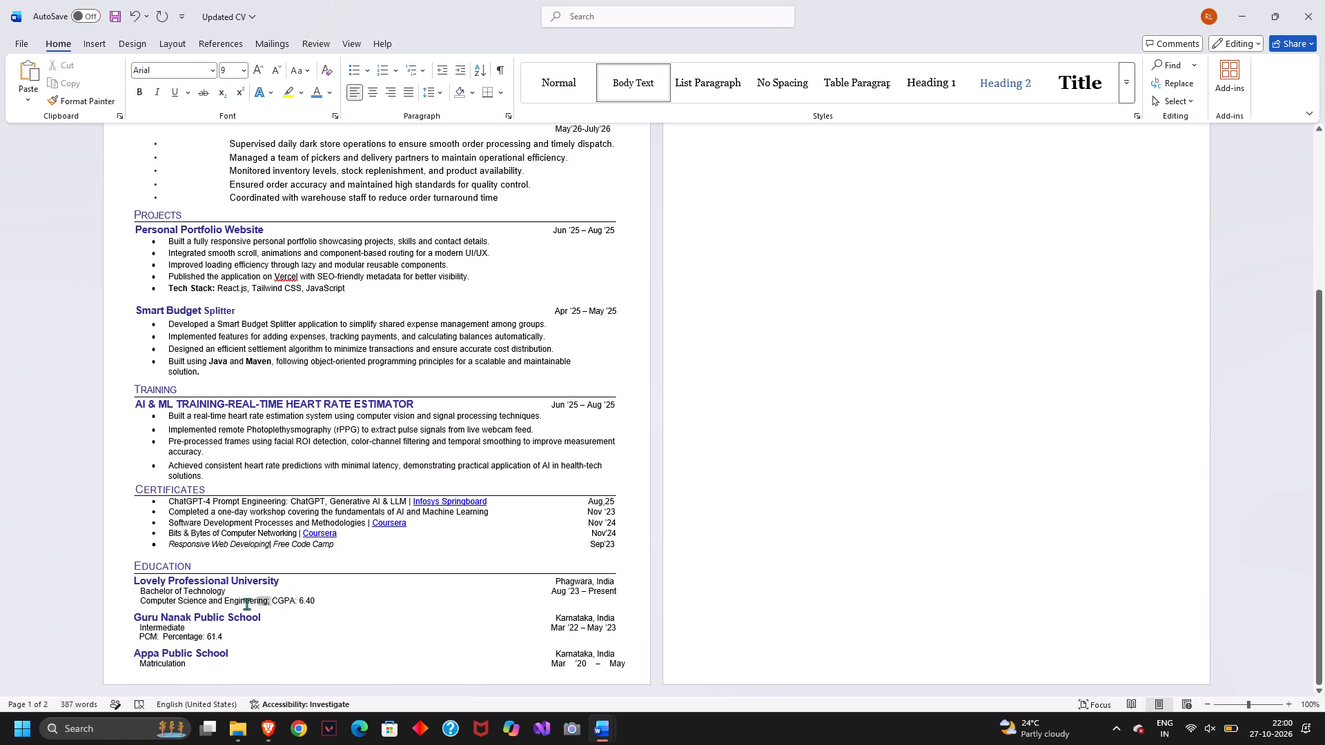
pyautogui.moveTo(246, 604); pyautogui.dragTo(148, 602)
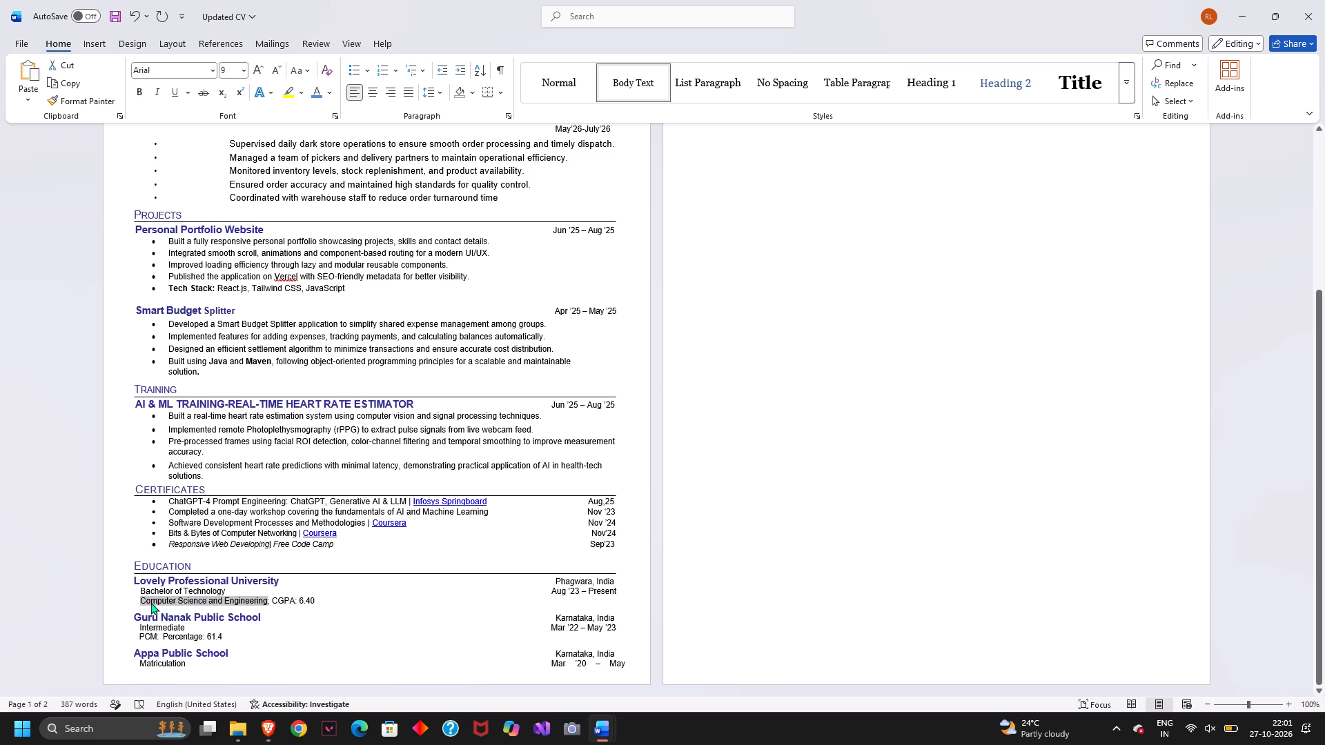
pyautogui.hotkey('ctrl', 'c')
pyautogui.click(233, 590)
pyautogui.press('space')
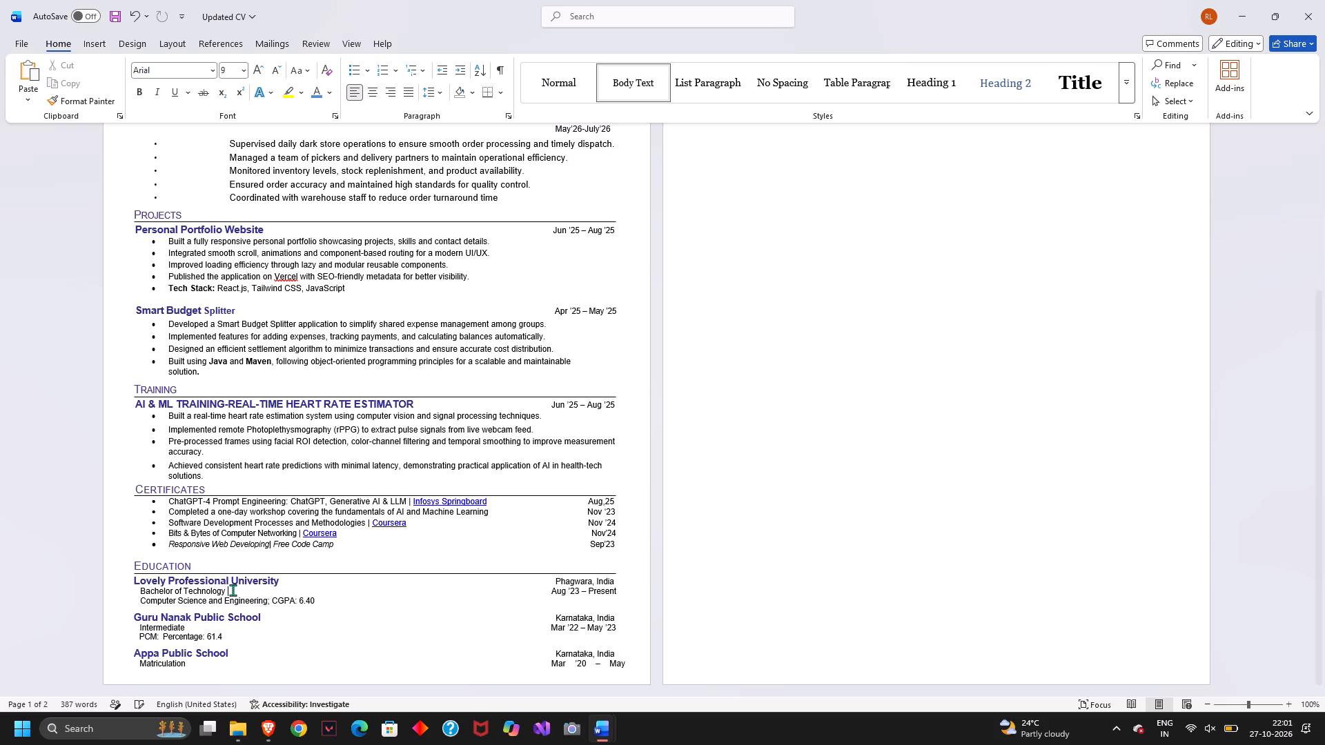
pyautogui.hotkey('ctrl', 'v')
pyautogui.moveTo(273, 599); pyautogui.dragTo(168, 597)
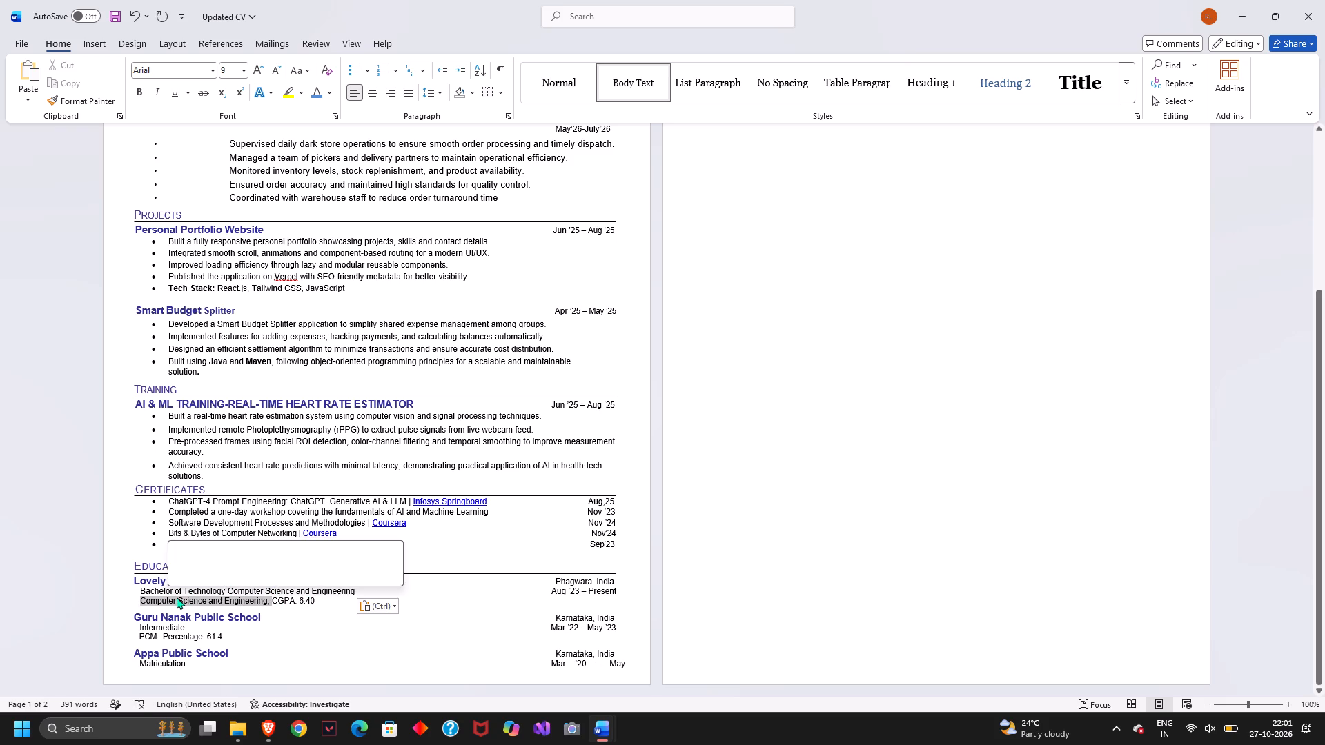
pyautogui.press('BackSpace')
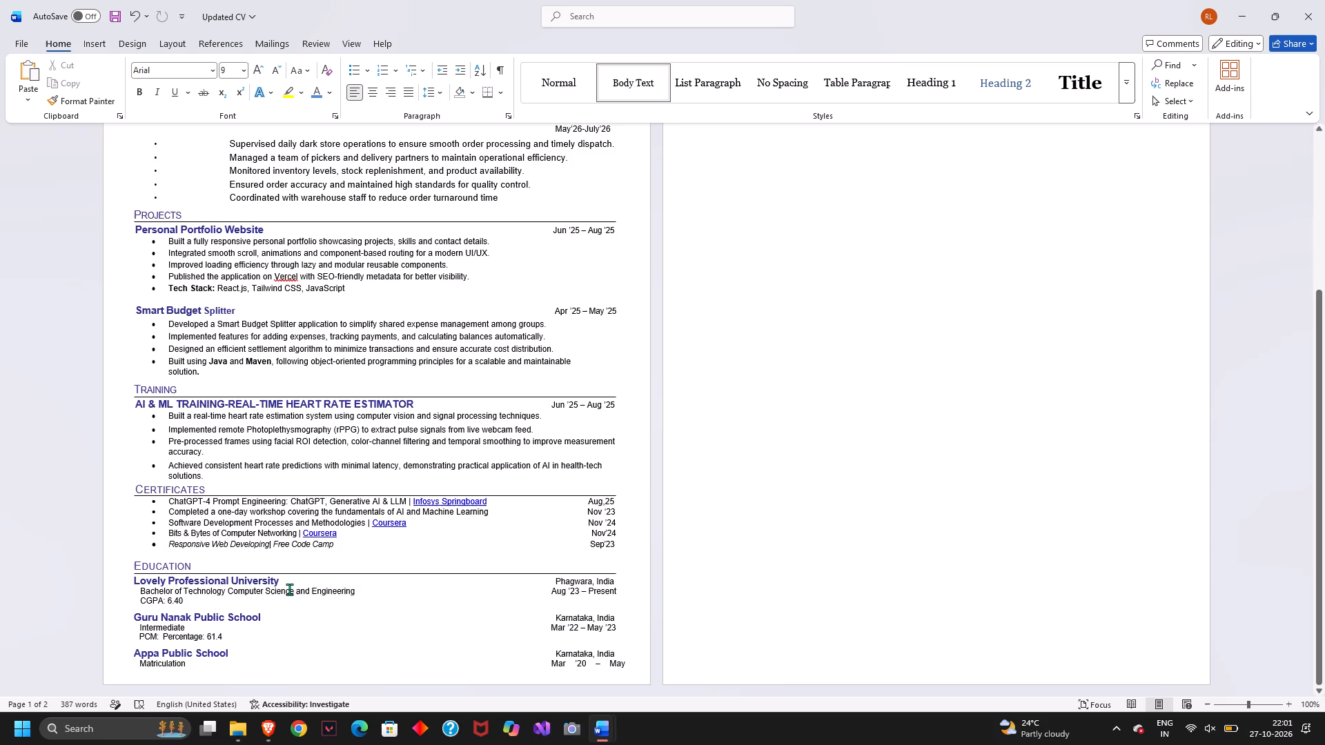
# Remove the empty line directly beneath the Experience heading.
pyautogui.scroll(-4, 280, 588)
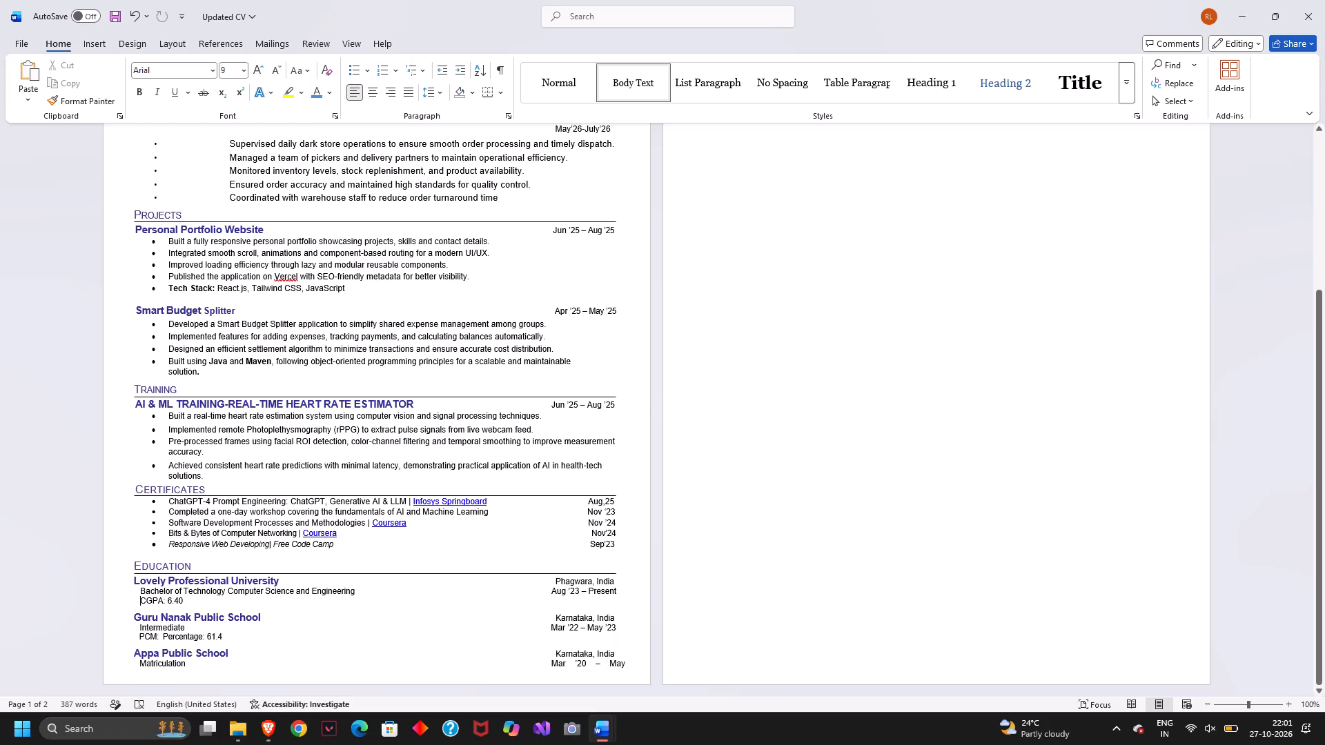
pyautogui.scroll(-2, 307, 573)
pyautogui.scroll(-2, 751, 516)
pyautogui.scroll(5, 751, 516)
pyautogui.scroll(5, 749, 454)
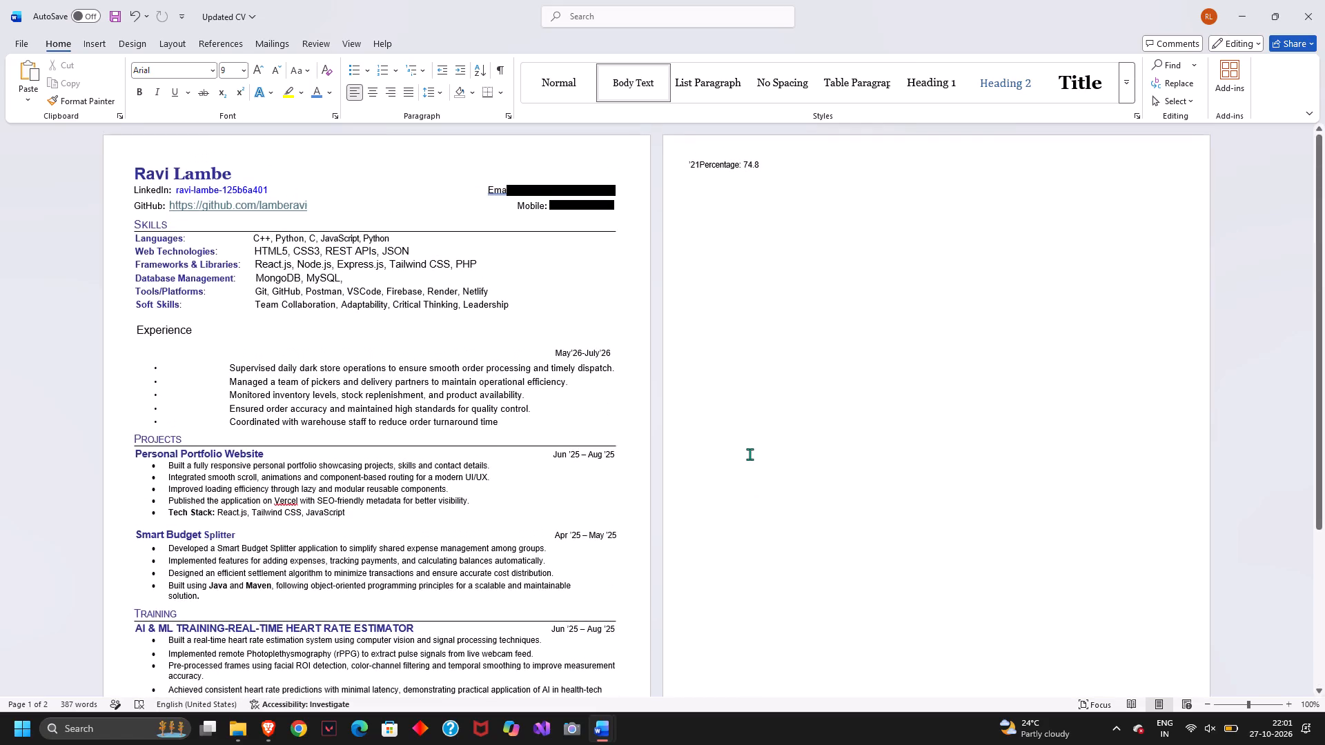
pyautogui.scroll(3, 749, 454)
pyautogui.click(684, 163)
pyautogui.scroll(-2, 480, 415)
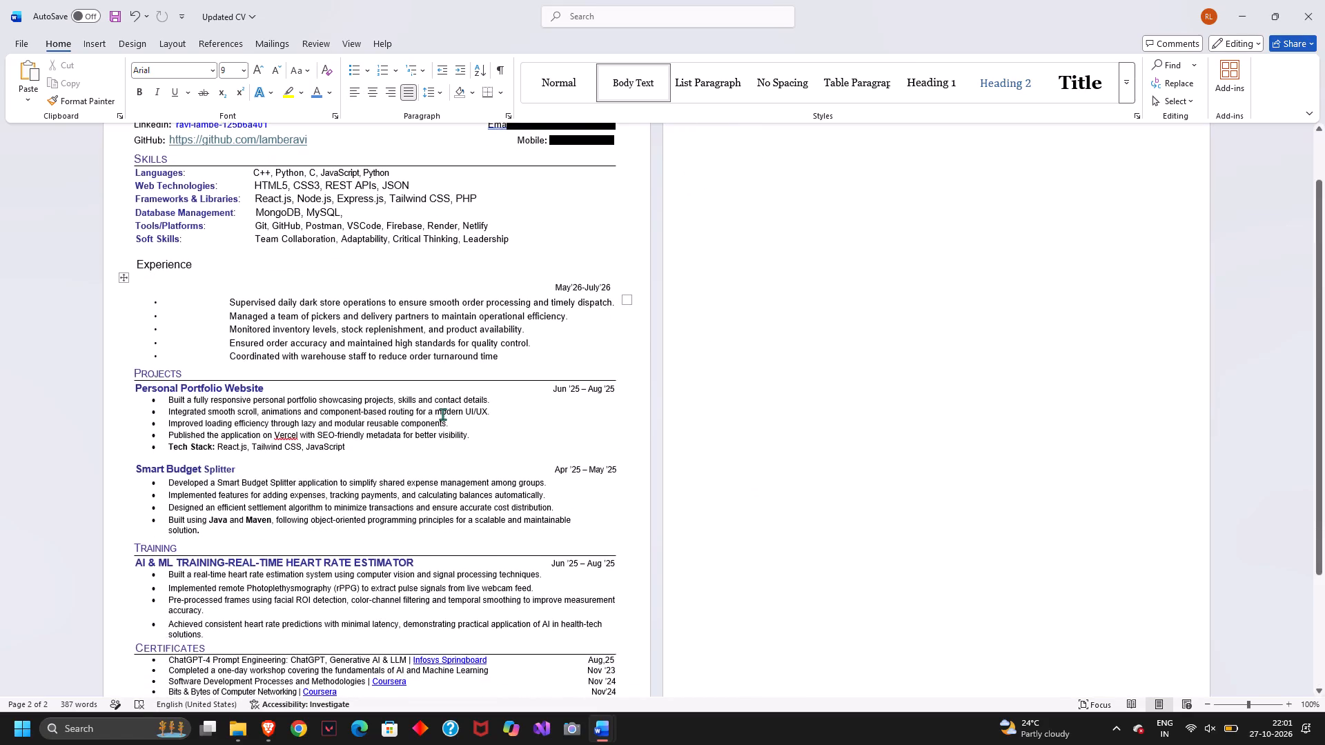
pyautogui.click(204, 282)
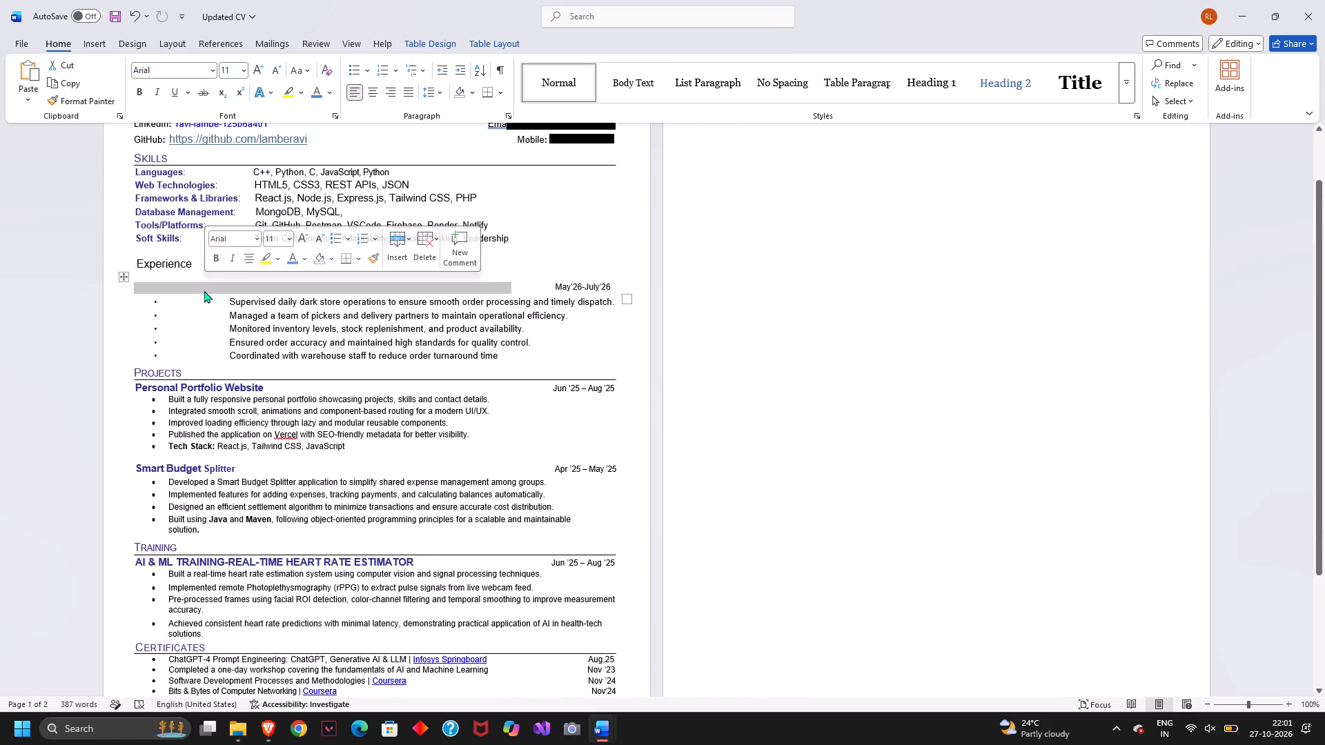
pyautogui.click(204, 290)
pyautogui.click(207, 279)
pyautogui.click(208, 281)
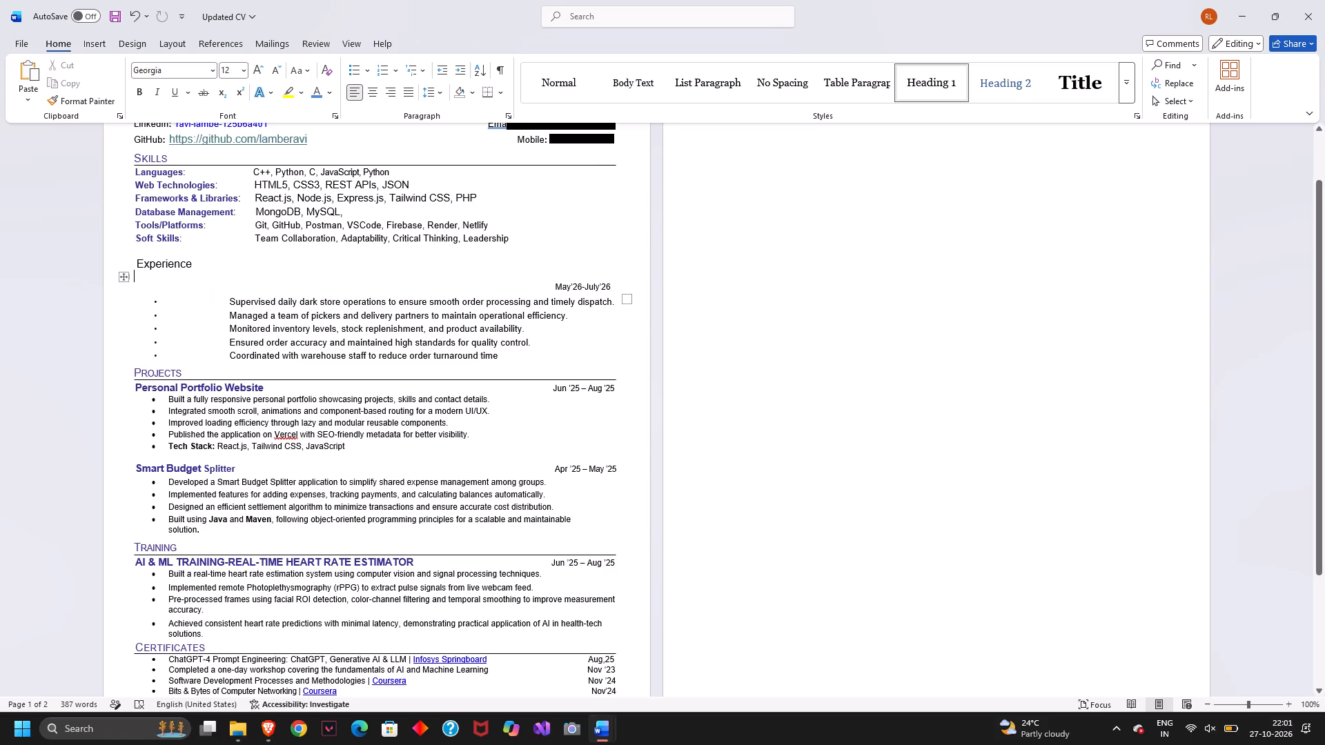
pyautogui.press('BackSpace')
pyautogui.press('BackSpace')
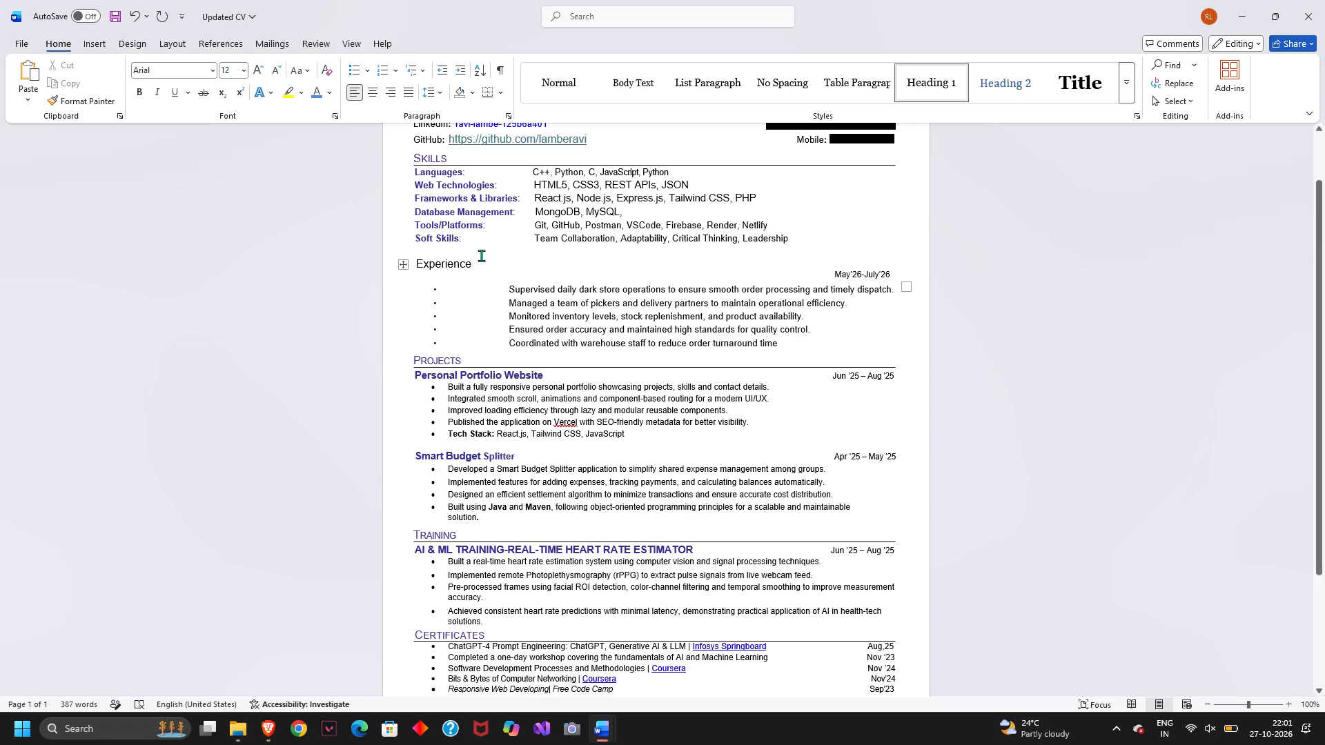
# Recolour the Experience heading with the dark blue theme colour, trying the standard blue first.
pyautogui.scroll(4, 506, 268)
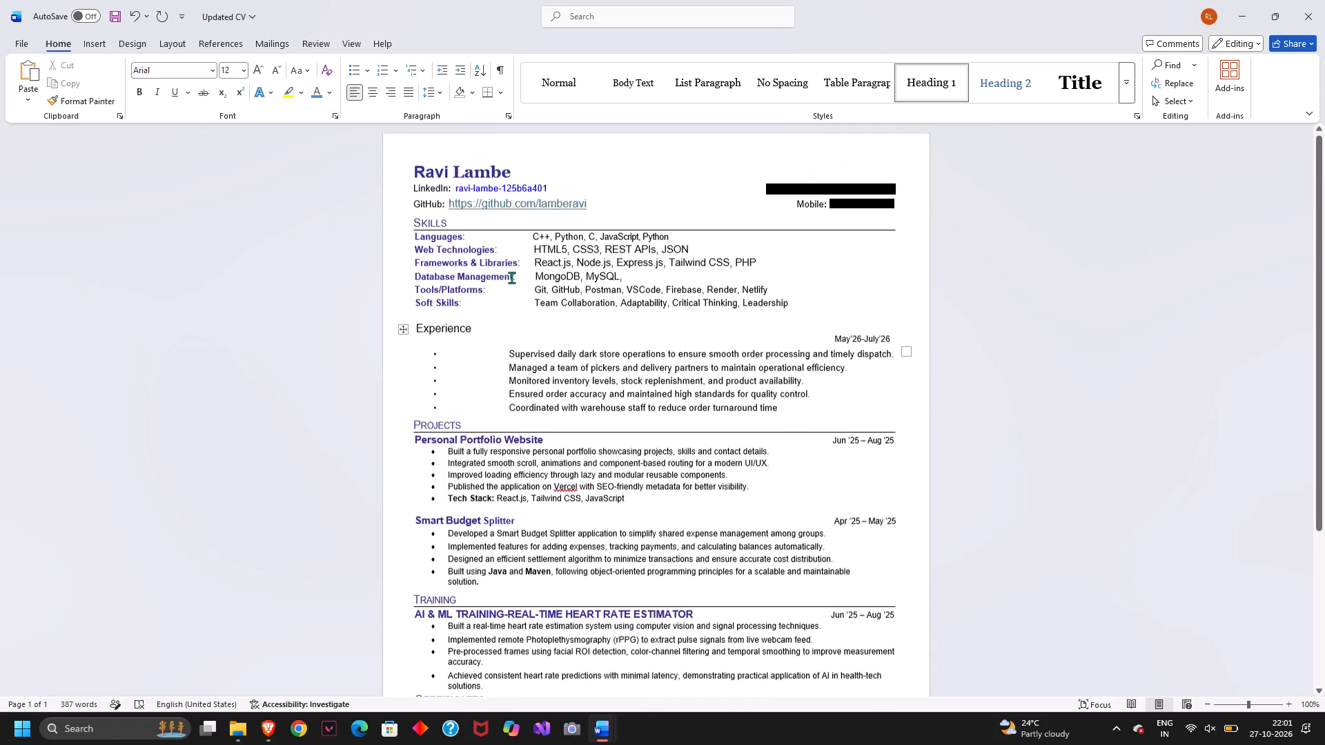
pyautogui.scroll(2, 511, 277)
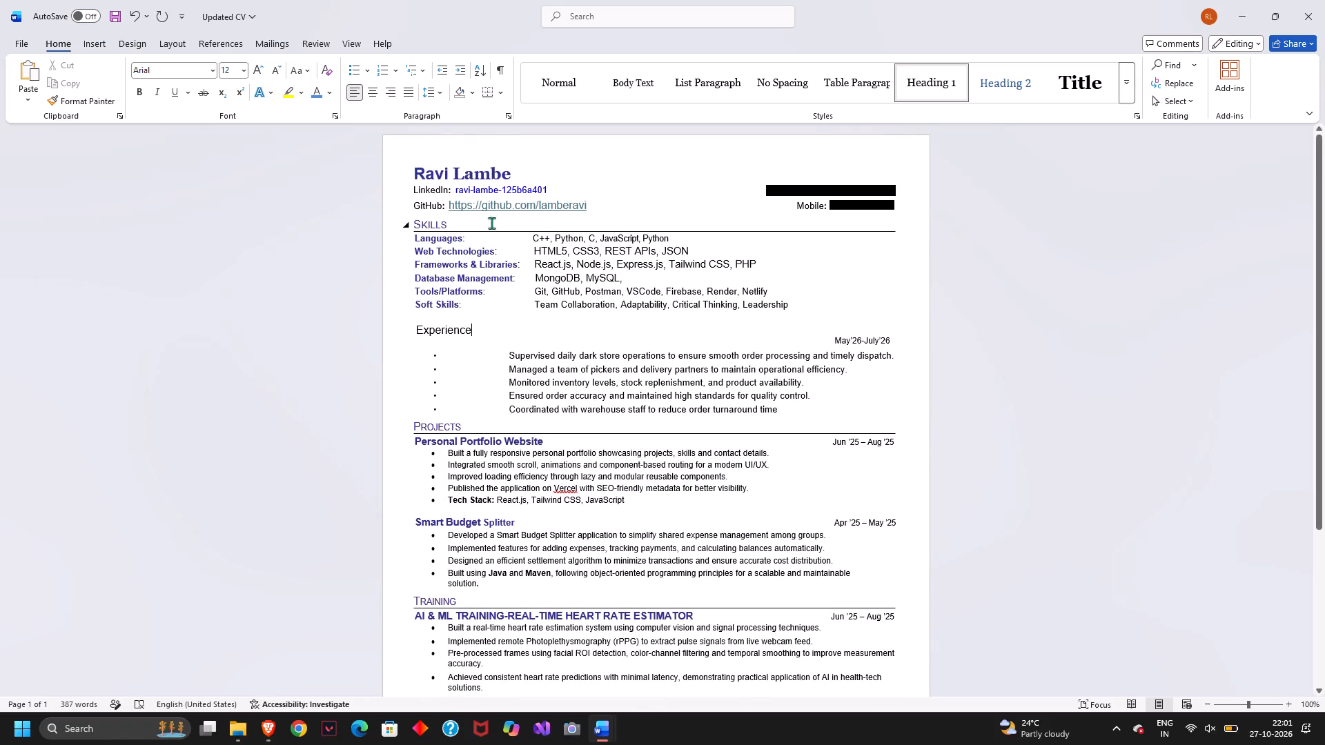
pyautogui.click(480, 172)
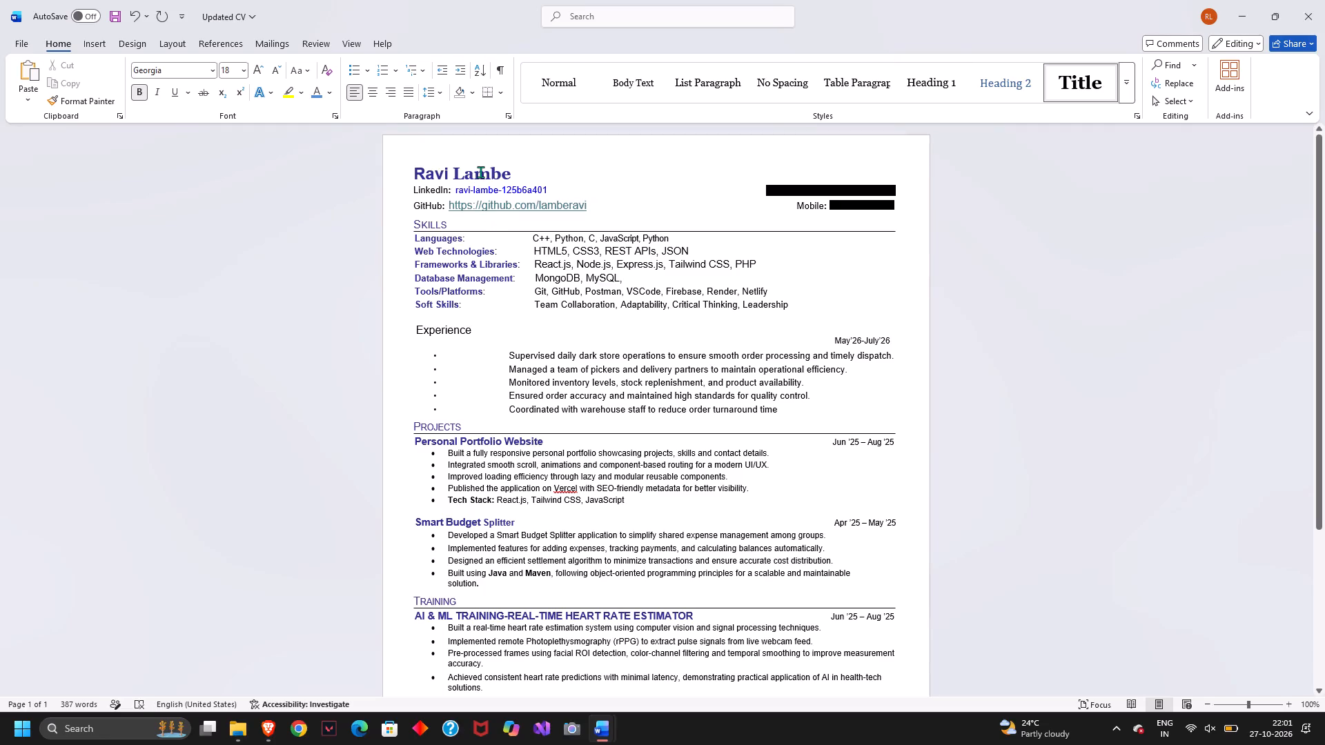
pyautogui.click(459, 333)
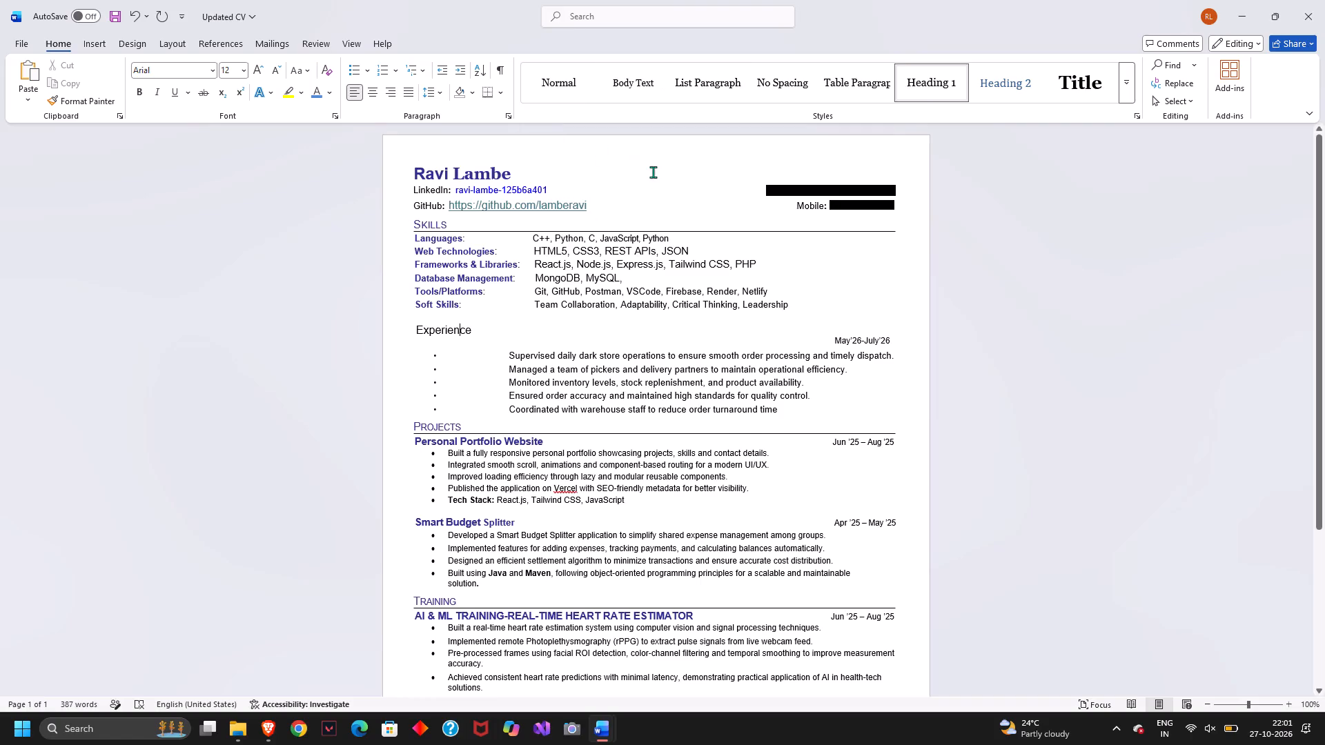
pyautogui.click(212, 65)
pyautogui.click(212, 65)
pyautogui.click(319, 92)
pyautogui.click(332, 93)
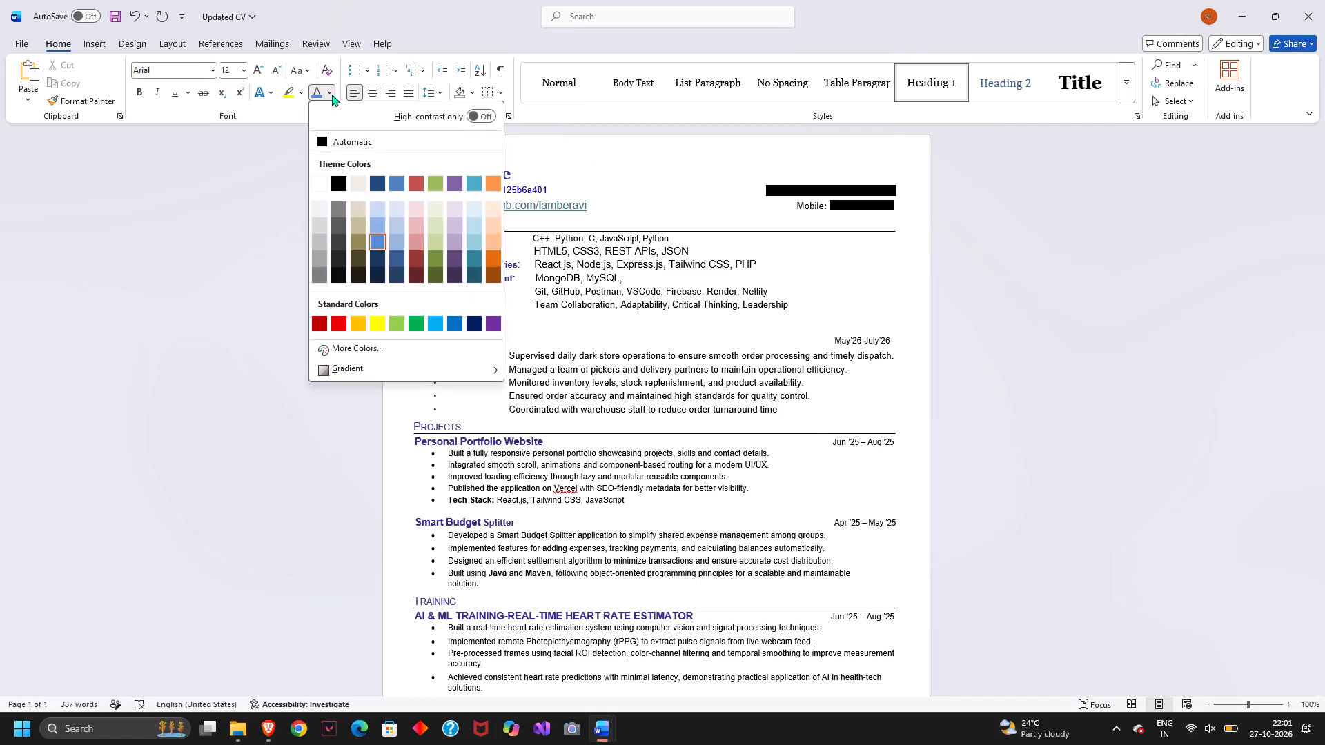
pyautogui.click(451, 322)
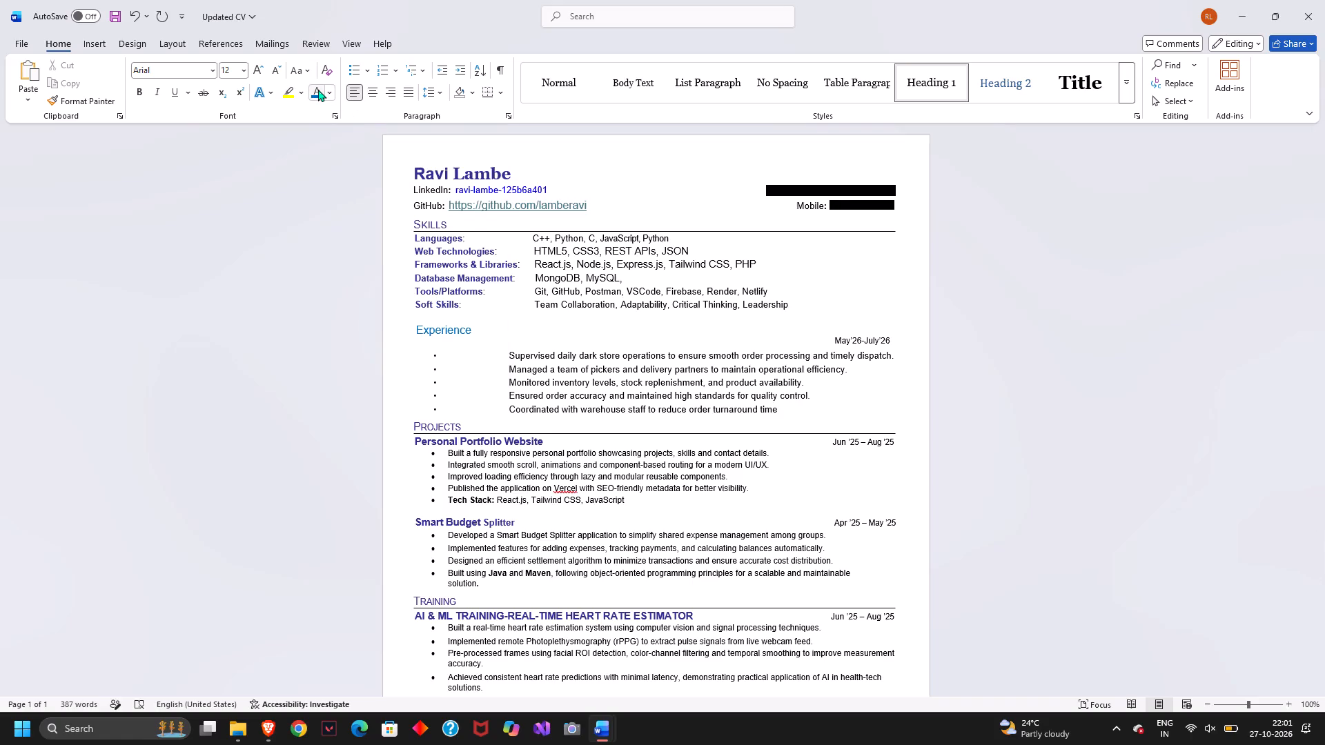
pyautogui.click(325, 90)
pyautogui.click(382, 178)
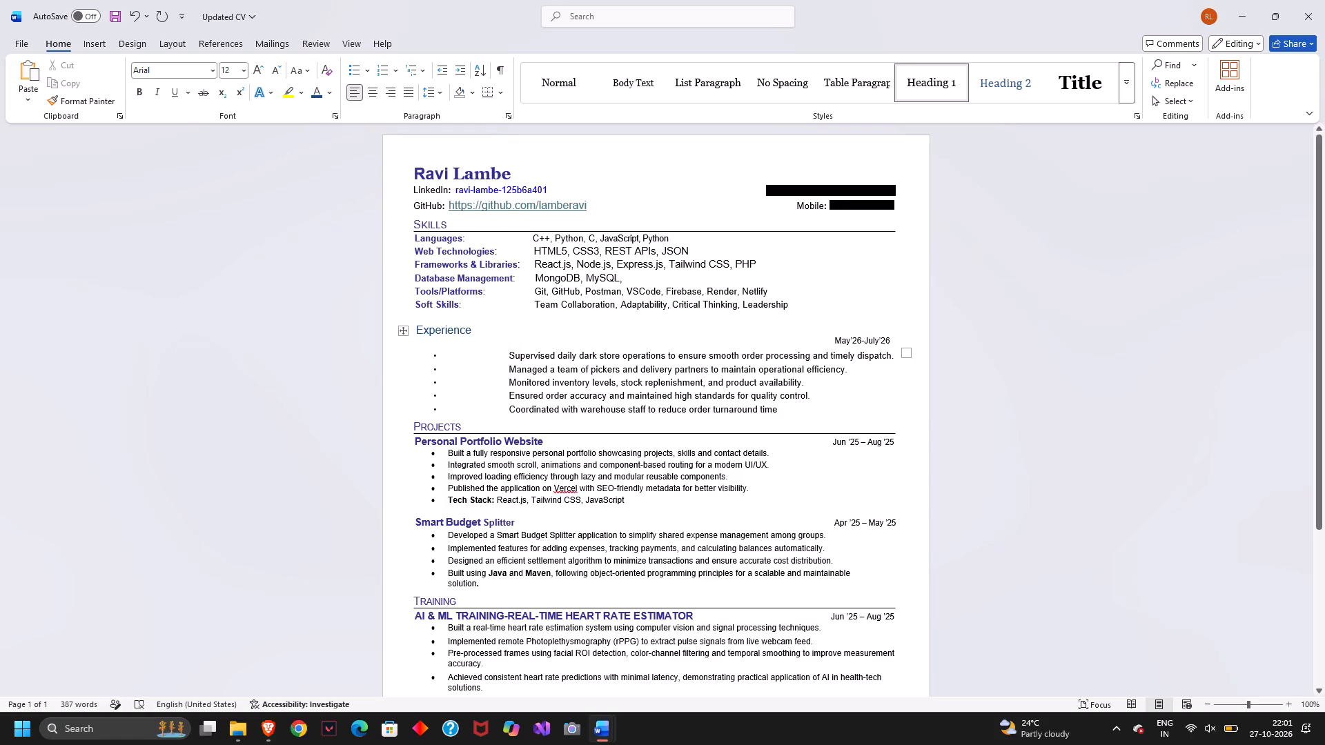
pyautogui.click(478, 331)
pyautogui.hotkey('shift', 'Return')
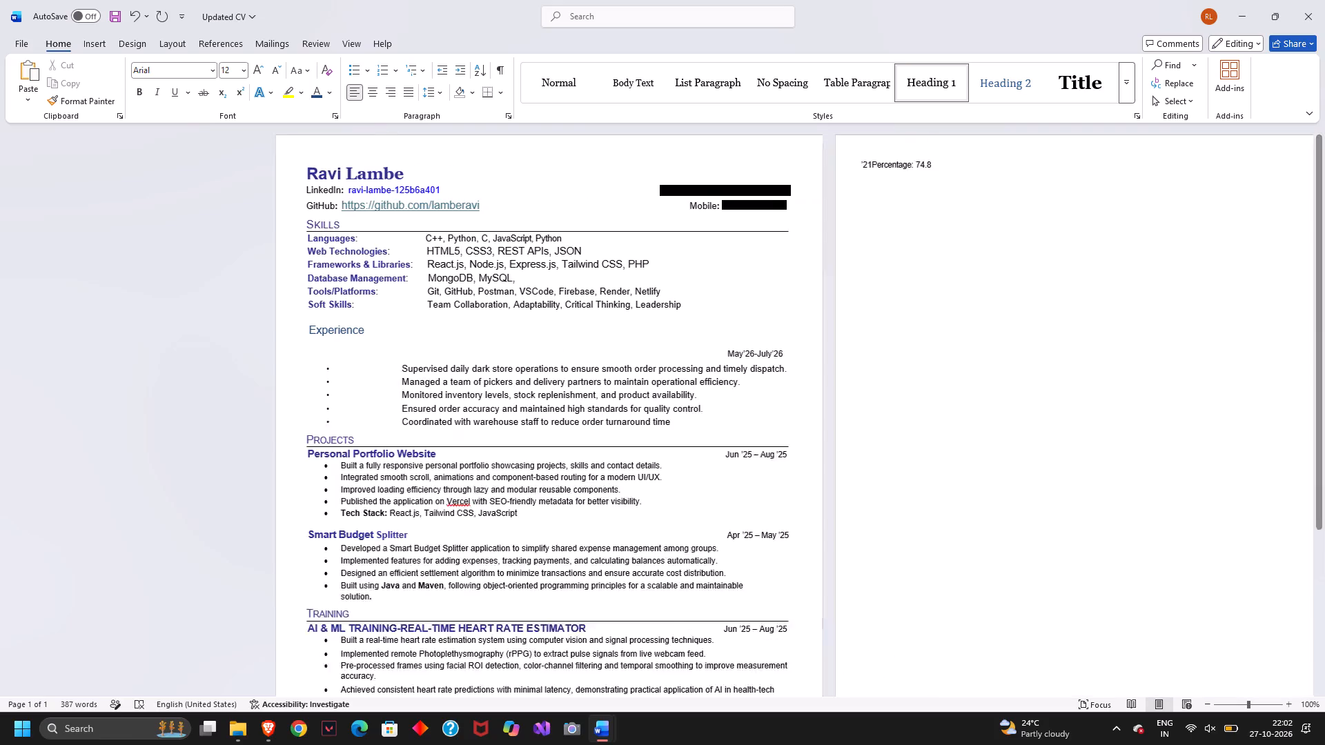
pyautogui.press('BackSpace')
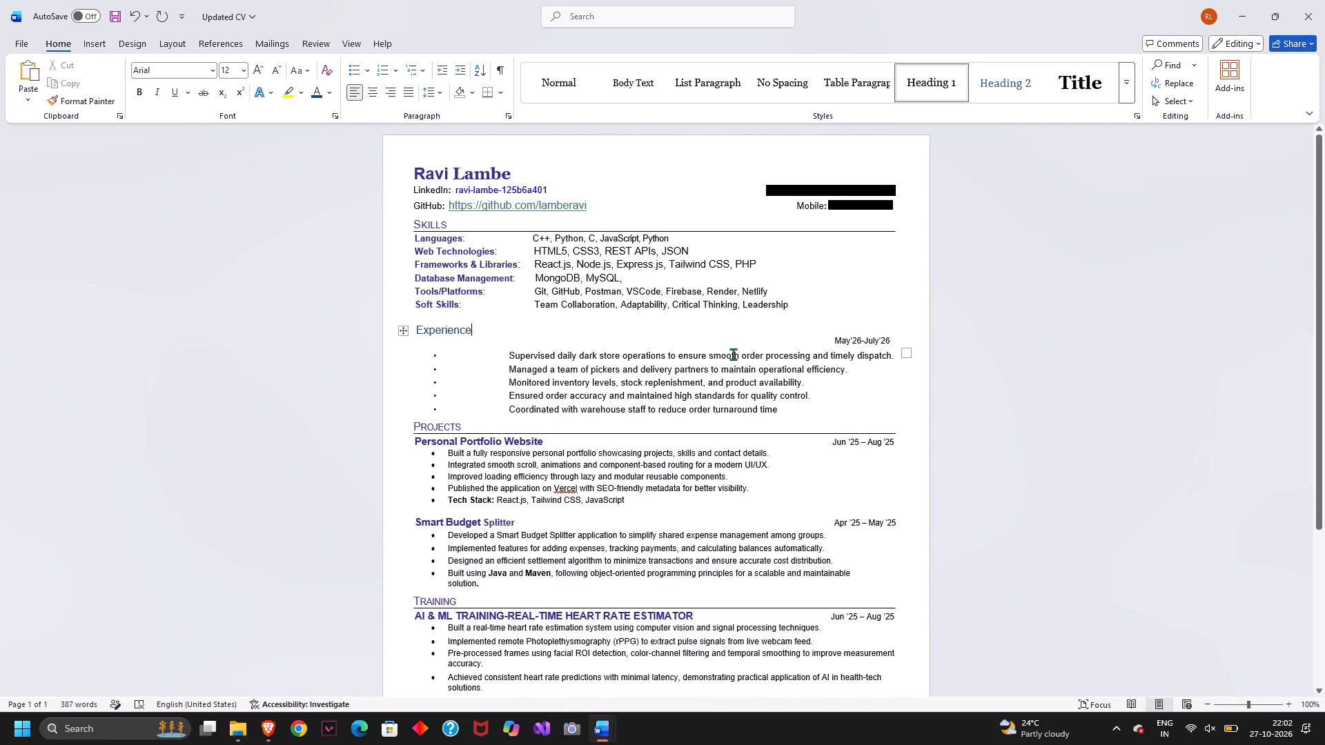
# Delete the run of spaces in front of the May'26-July'26 date in the Experience entry.
pyautogui.click(831, 341)
pyautogui.press('BackSpace')
pyautogui.press('BackSpace')
pyautogui.press('BackSpace')
pyautogui.press('BackSpace')
pyautogui.press('BackSpace')
pyautogui.press('BackSpace')
pyautogui.press('BackSpace')
pyautogui.press('BackSpace')
pyautogui.press('BackSpace')
pyautogui.press('BackSpace')
pyautogui.press('BackSpace')
pyautogui.press('BackSpace')
pyautogui.press('BackSpace')
pyautogui.press('BackSpace')
pyautogui.press('BackSpace')
pyautogui.press('BackSpace')
pyautogui.press('BackSpace')
pyautogui.press('BackSpace')
pyautogui.press('BackSpace')
pyautogui.press('BackSpace')
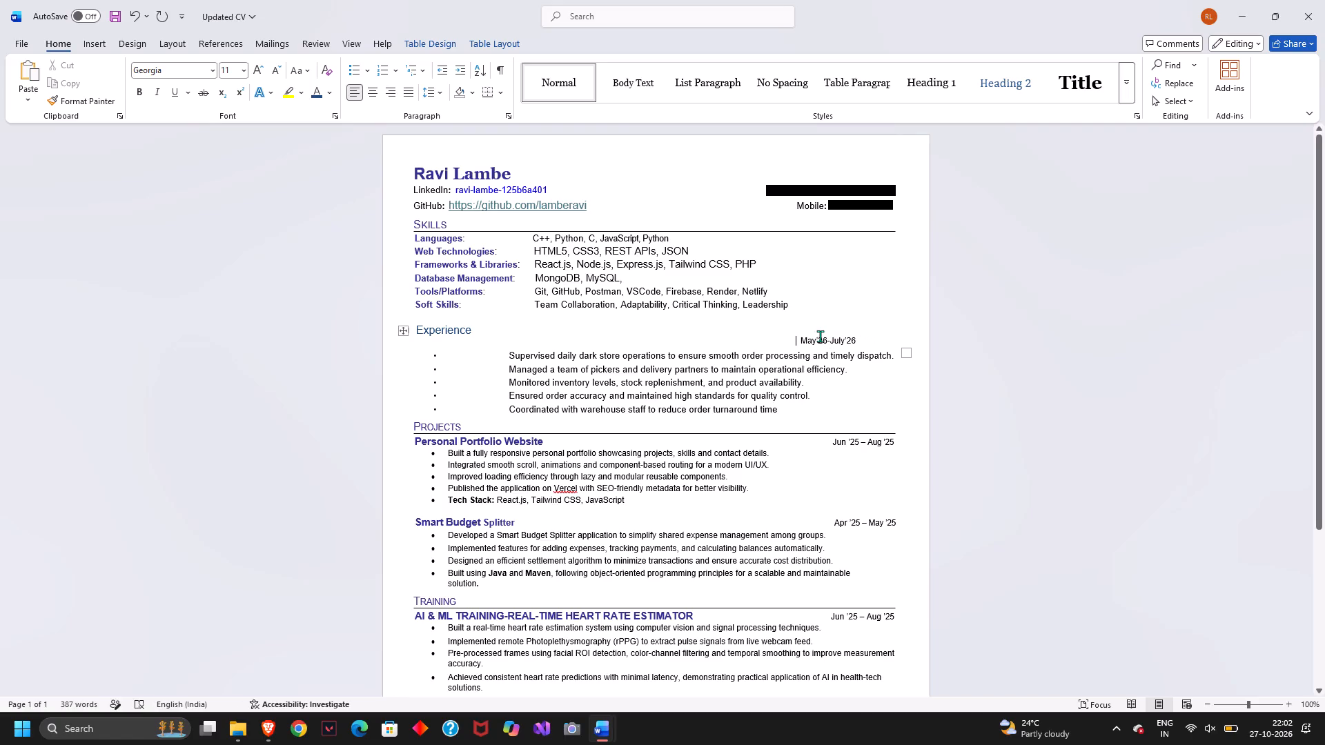
# Copy the May'26-July'26 date and paste it on the Experience heading line, right after the heading.
pyautogui.moveTo(800, 343); pyautogui.dragTo(837, 349)
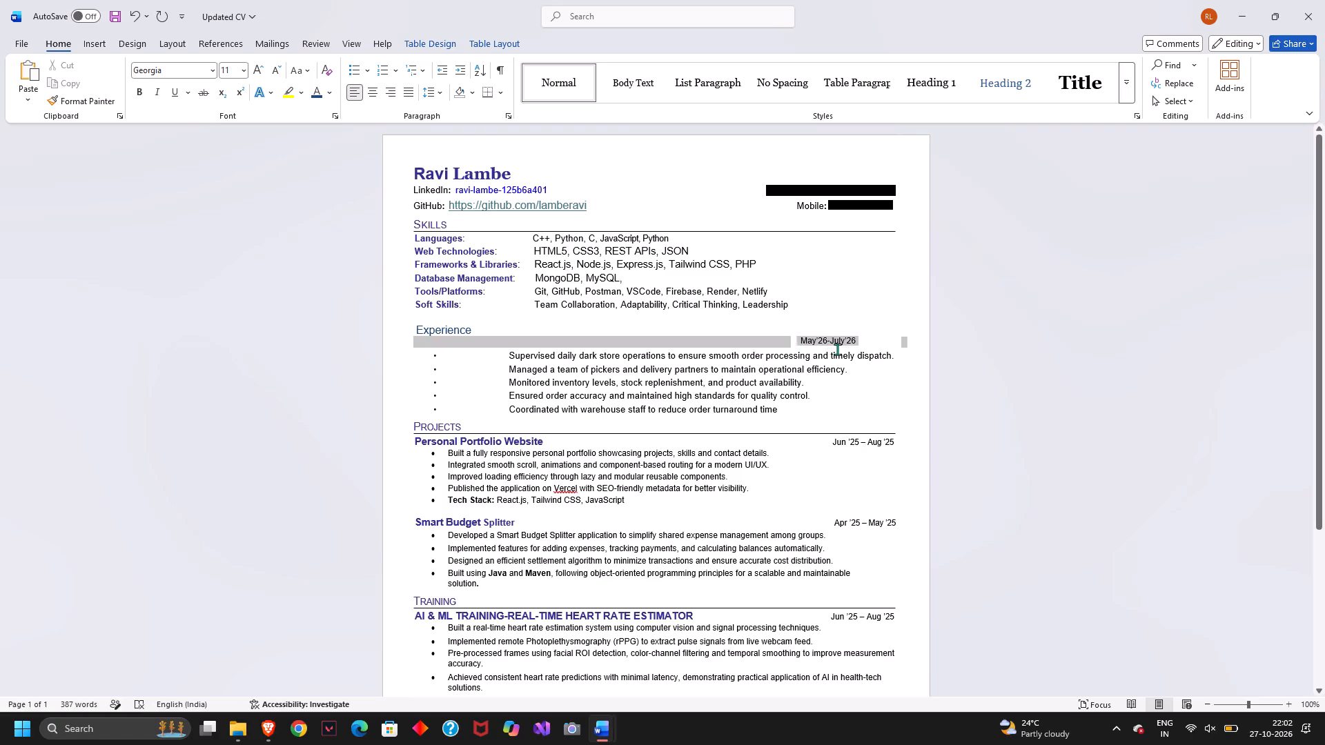
pyautogui.moveTo(837, 349); pyautogui.dragTo(860, 341)
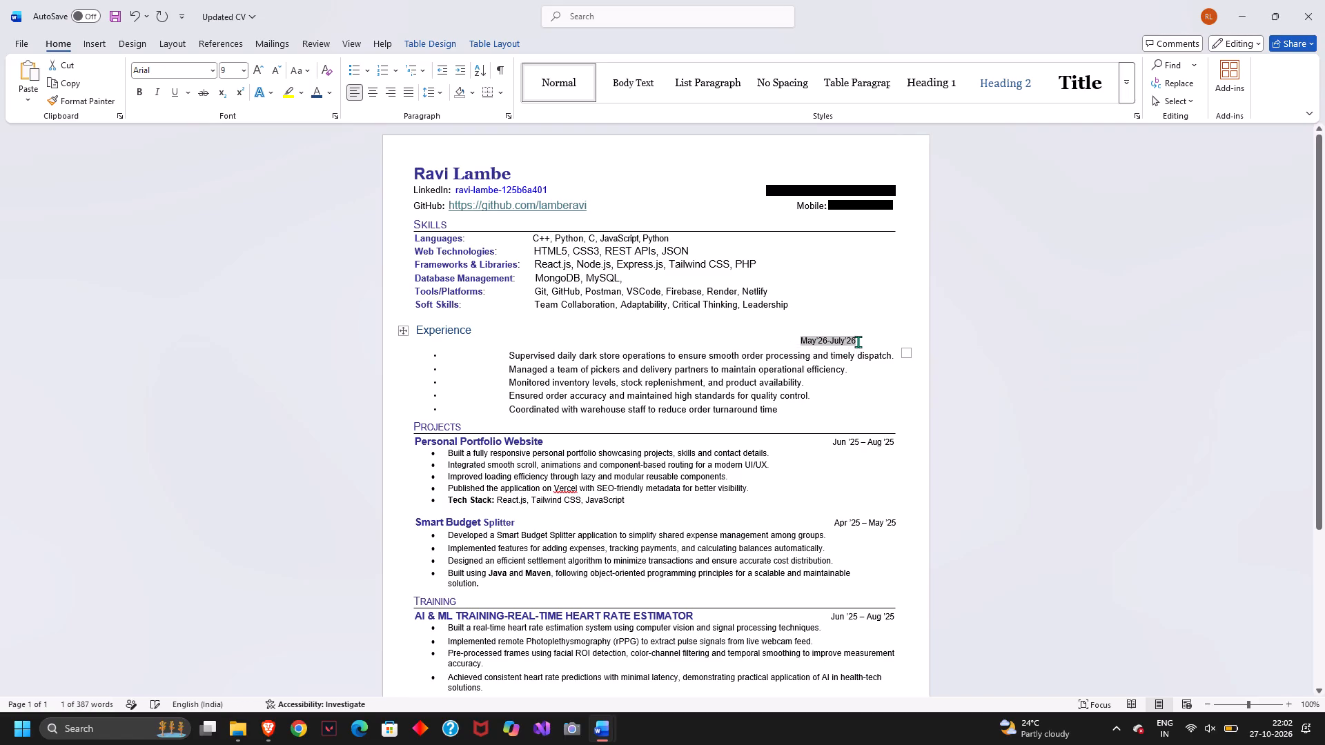
pyautogui.hotkey('ctrl', 'c')
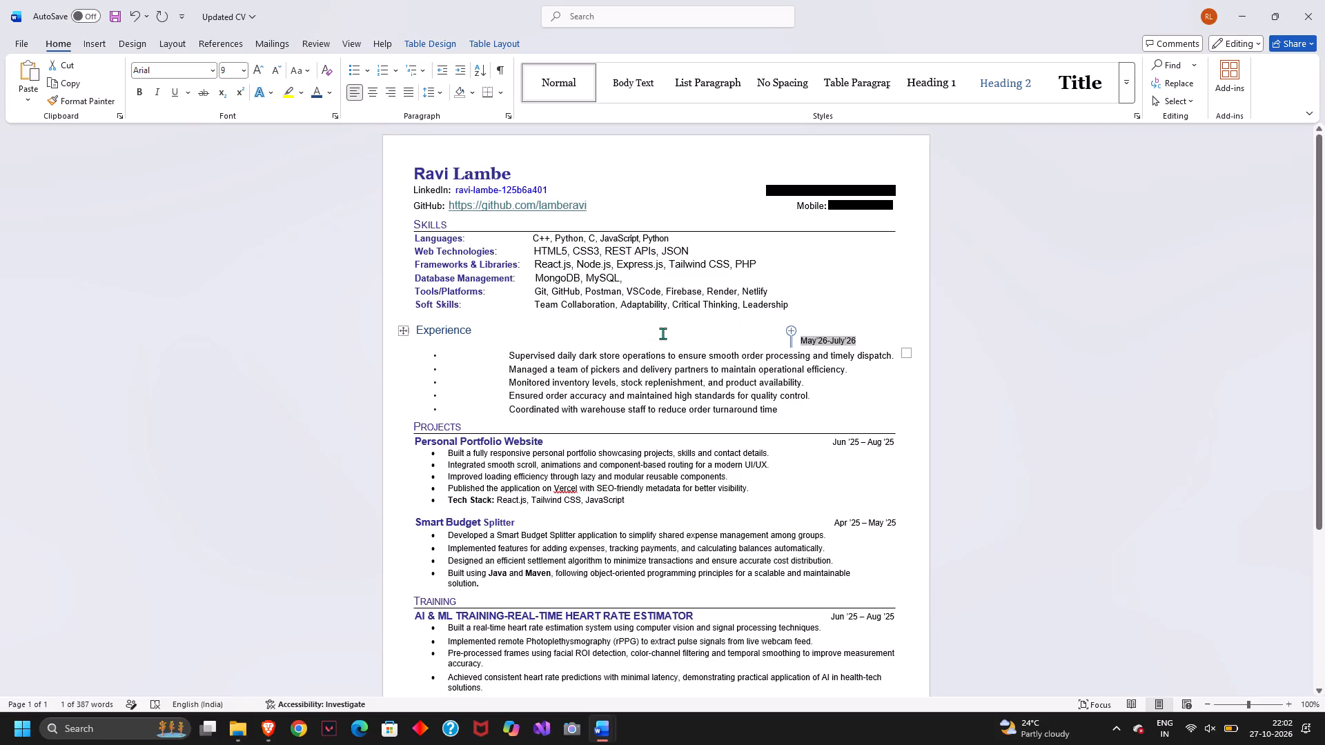
pyautogui.click(662, 333)
pyautogui.hotkey('ctrl', 'v')
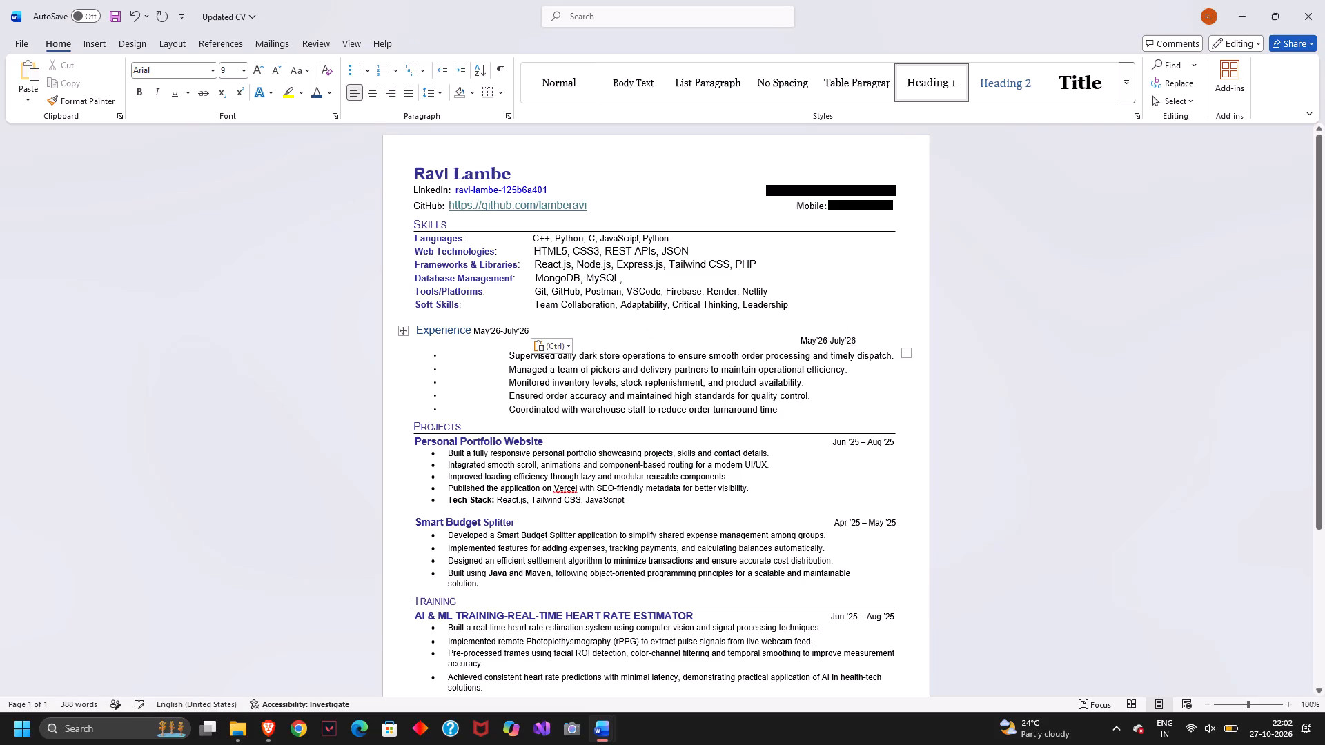
# Push the May'26-July'26 date to the far end of the Experience heading line with spaces, keeping it on one line.
pyautogui.click(473, 332)
pyautogui.press('space')
pyautogui.press('space')
pyautogui.press('space')
pyautogui.press('space')
pyautogui.press('space')
pyautogui.press('space')
pyautogui.press('space')
pyautogui.press('space')
pyautogui.press('space')
pyautogui.press('space')
pyautogui.press('space')
pyautogui.press('space')
pyautogui.press('space')
pyautogui.press('space')
pyautogui.press('space')
pyautogui.press('space')
pyautogui.press('space')
pyautogui.press('space')
pyautogui.press('space')
pyautogui.press('space')
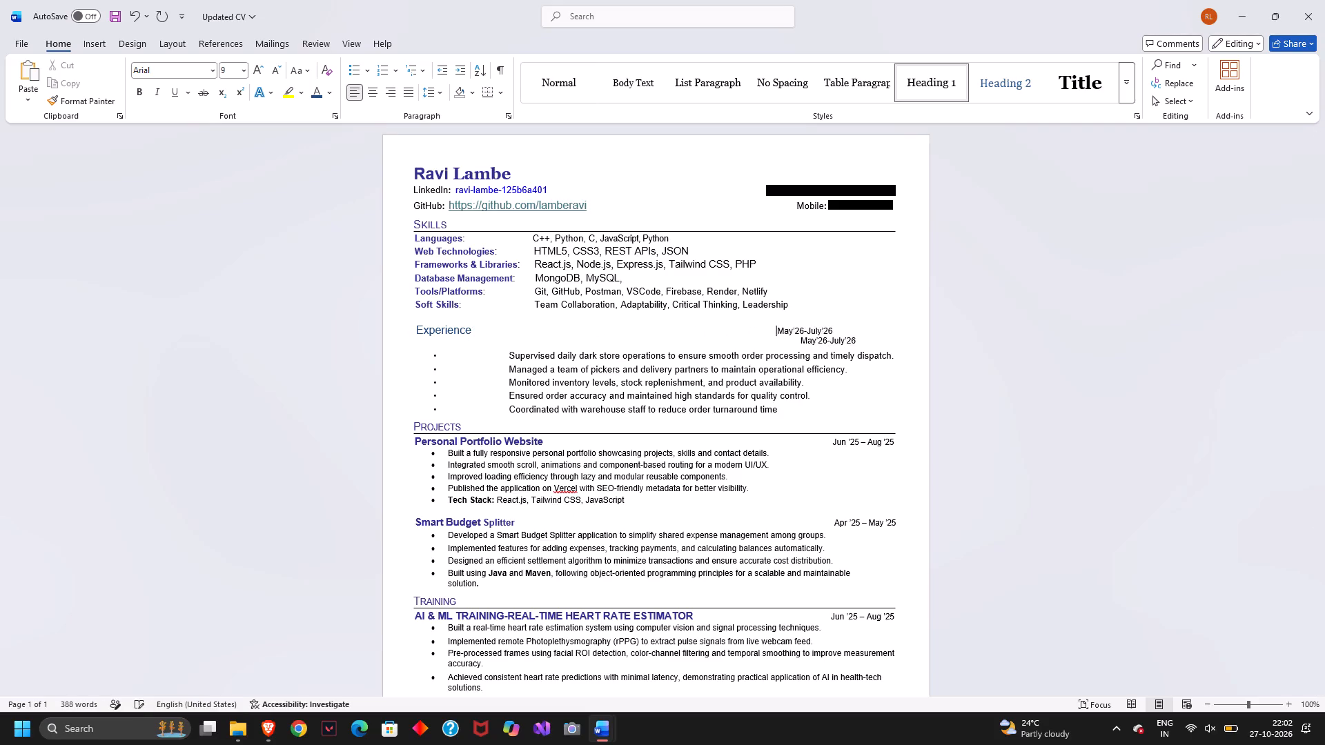
pyautogui.press('space')
pyautogui.press('space')
pyautogui.press('space')
pyautogui.press('space')
pyautogui.press('space')
pyautogui.press('space')
pyautogui.press('space')
pyautogui.press('space')
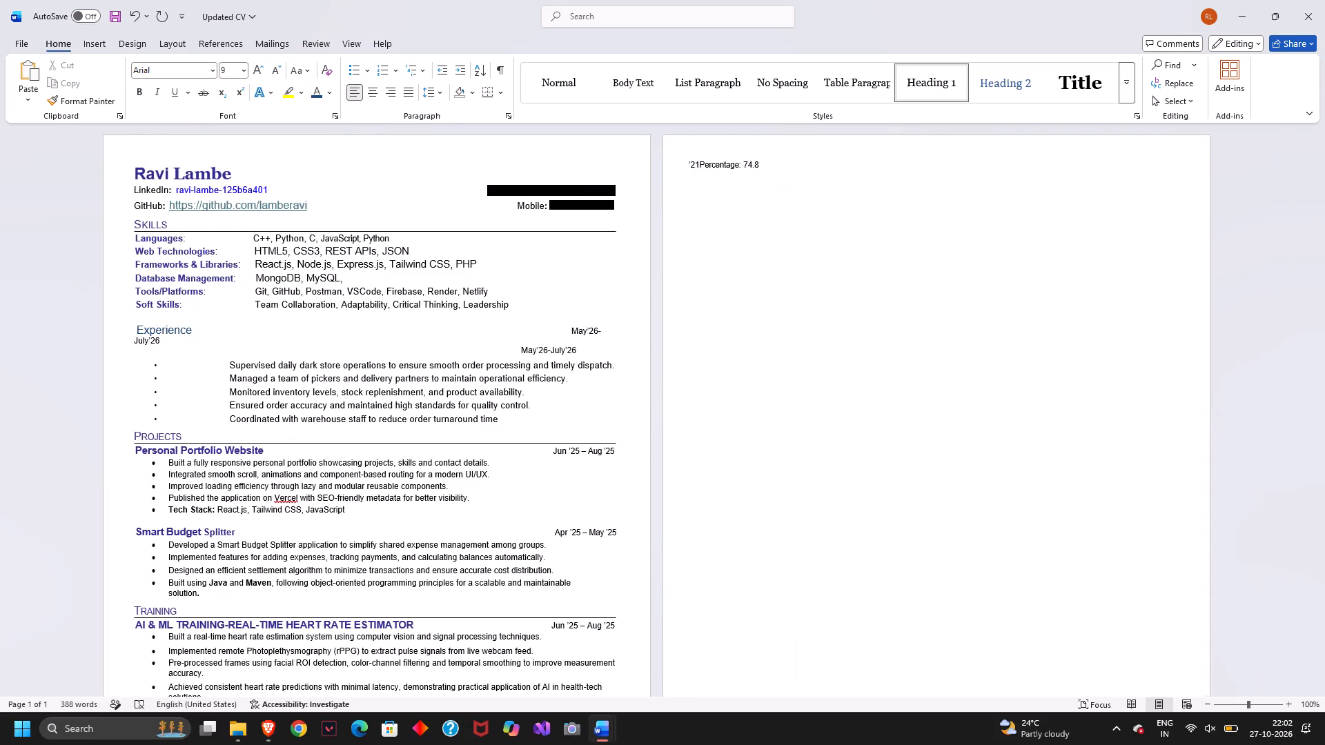
pyautogui.press('BackSpace')
# Delete the duplicate May'26-July'26 date below the Experience heading line.
pyautogui.moveTo(864, 337); pyautogui.dragTo(849, 337)
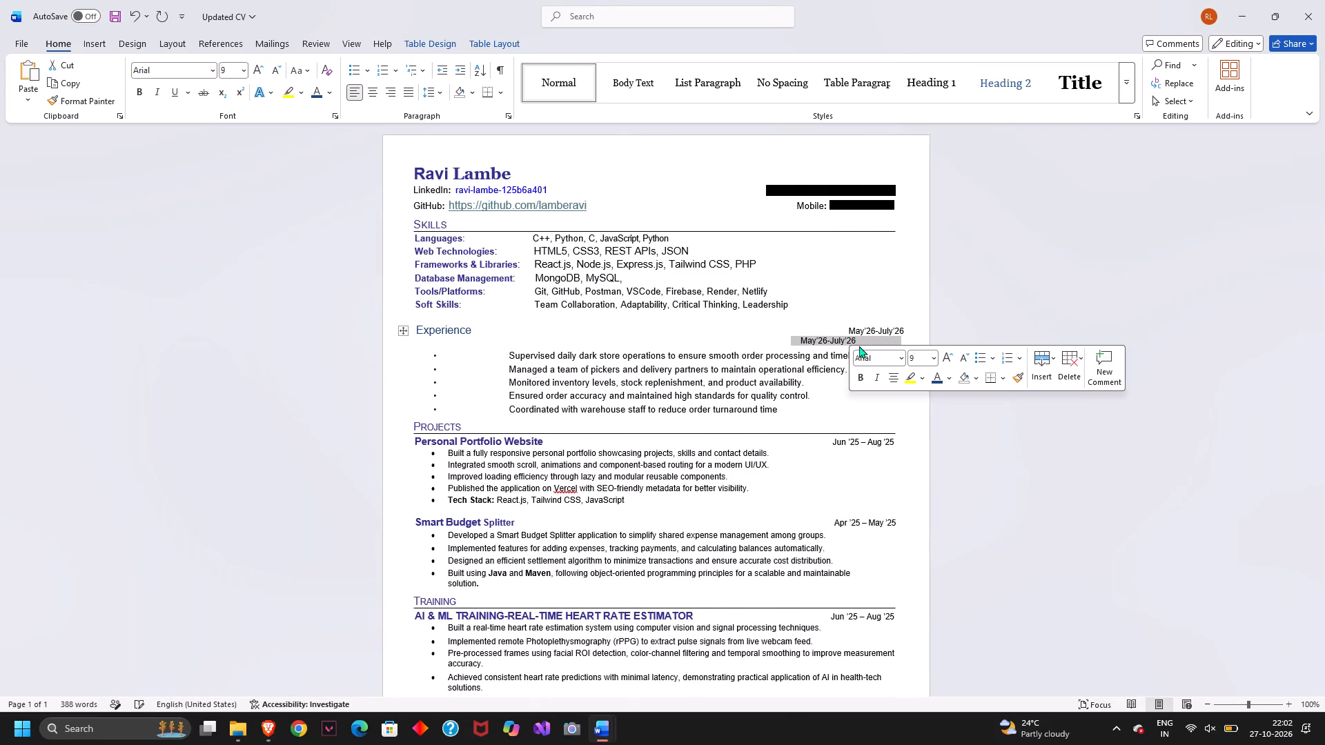
pyautogui.press('BackSpace')
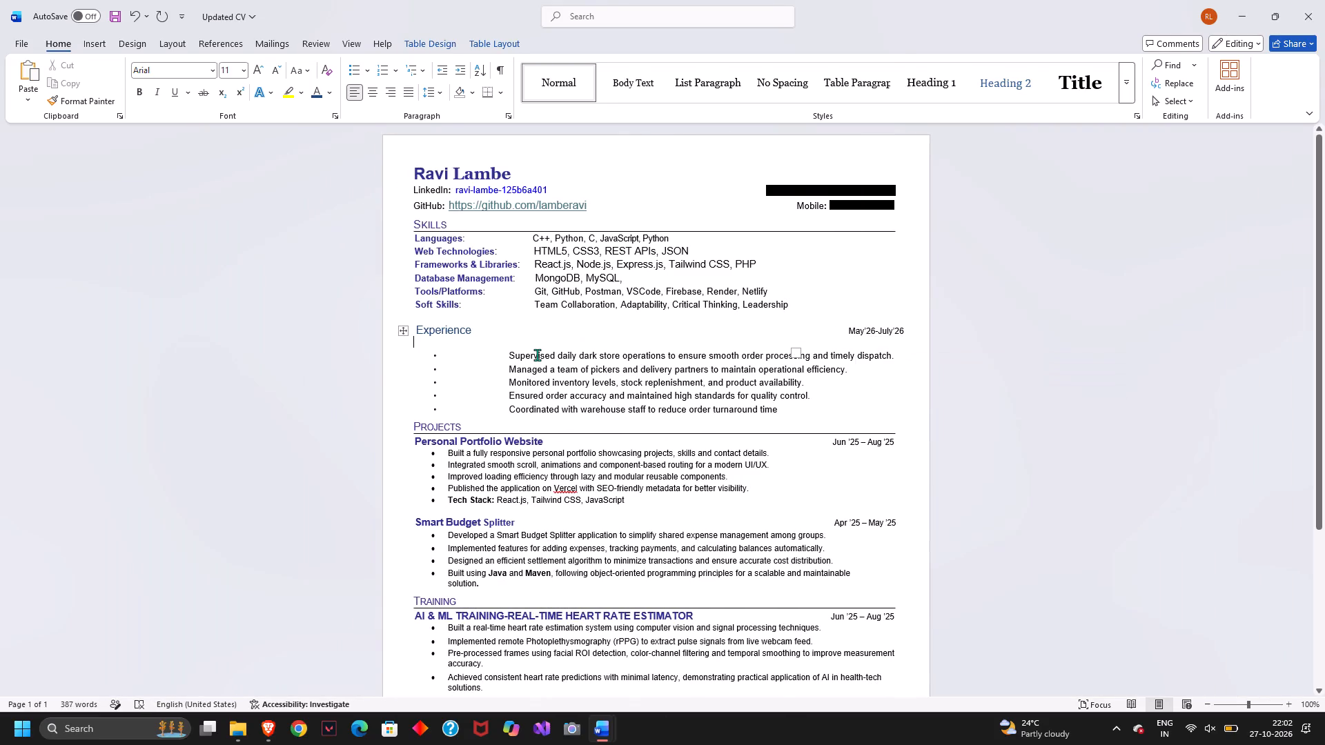
# Enter the role line "Captain (Blinkit)" directly beneath the Experience heading.
pyautogui.write('Captain')
pyautogui.press('space')
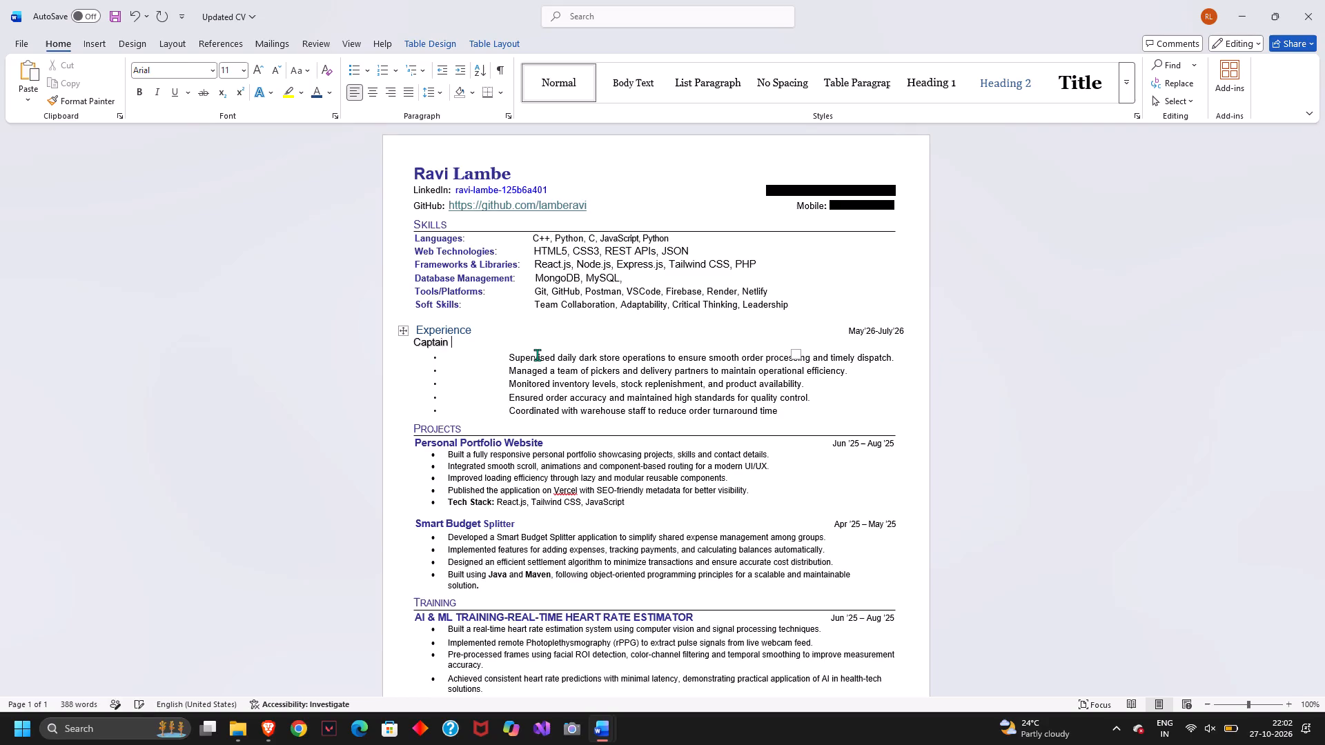
pyautogui.write('(Blinkit')
pyautogui.hotkey('shift', ')')
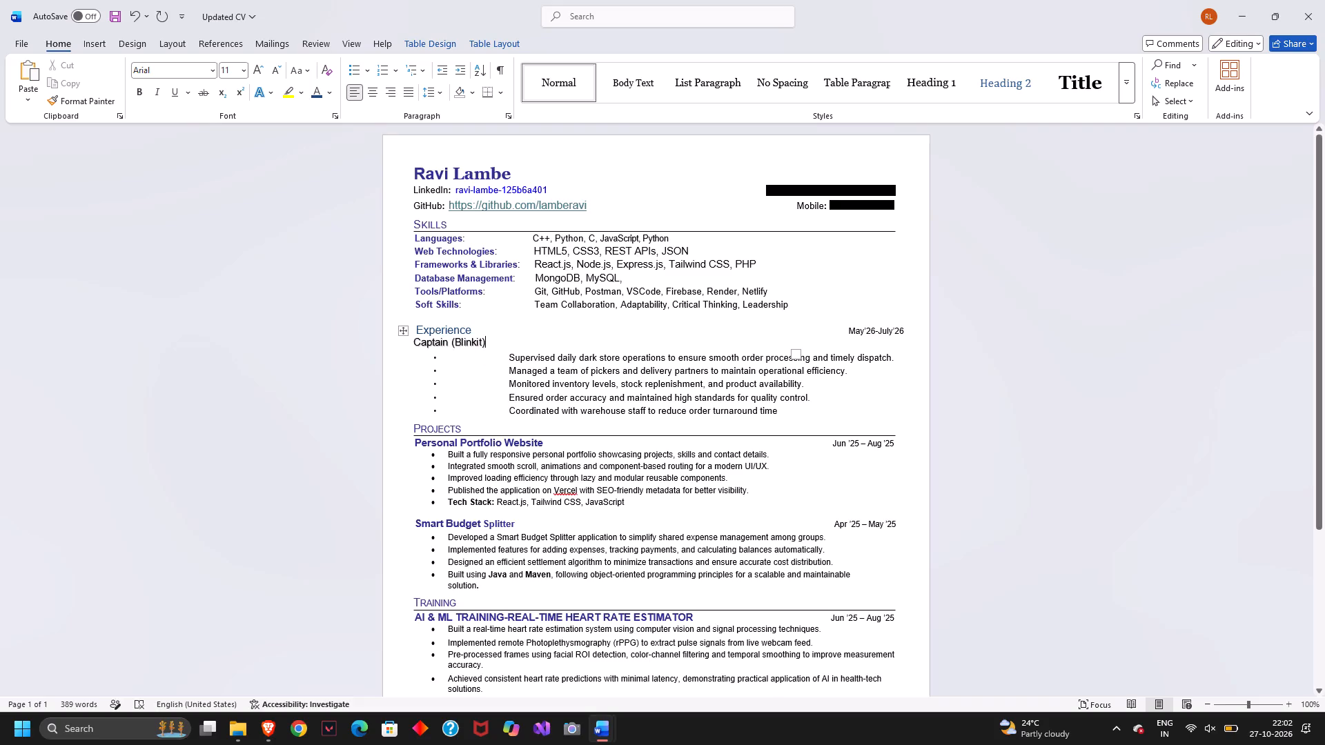
# Recolour the Captain (Blinkit) line with a darker blue theme colour.
pyautogui.moveTo(495, 342); pyautogui.dragTo(417, 348)
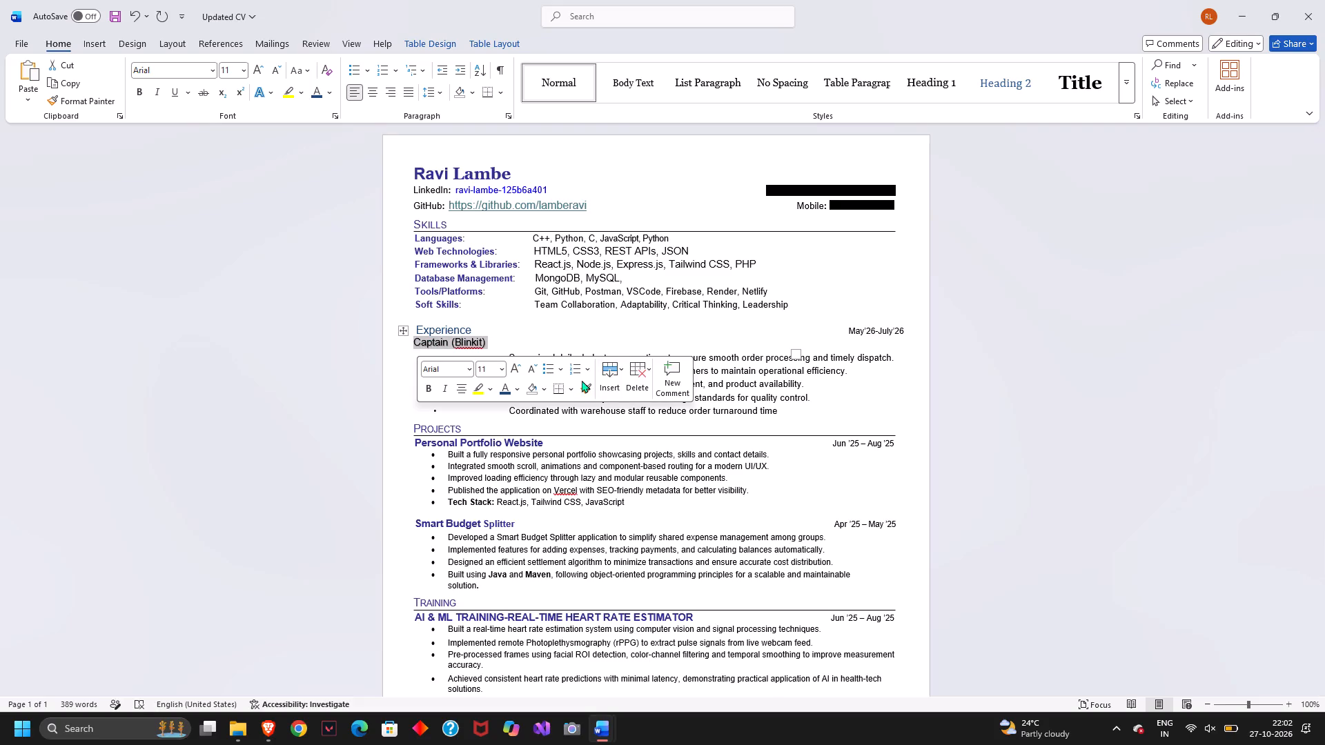
pyautogui.click(516, 388)
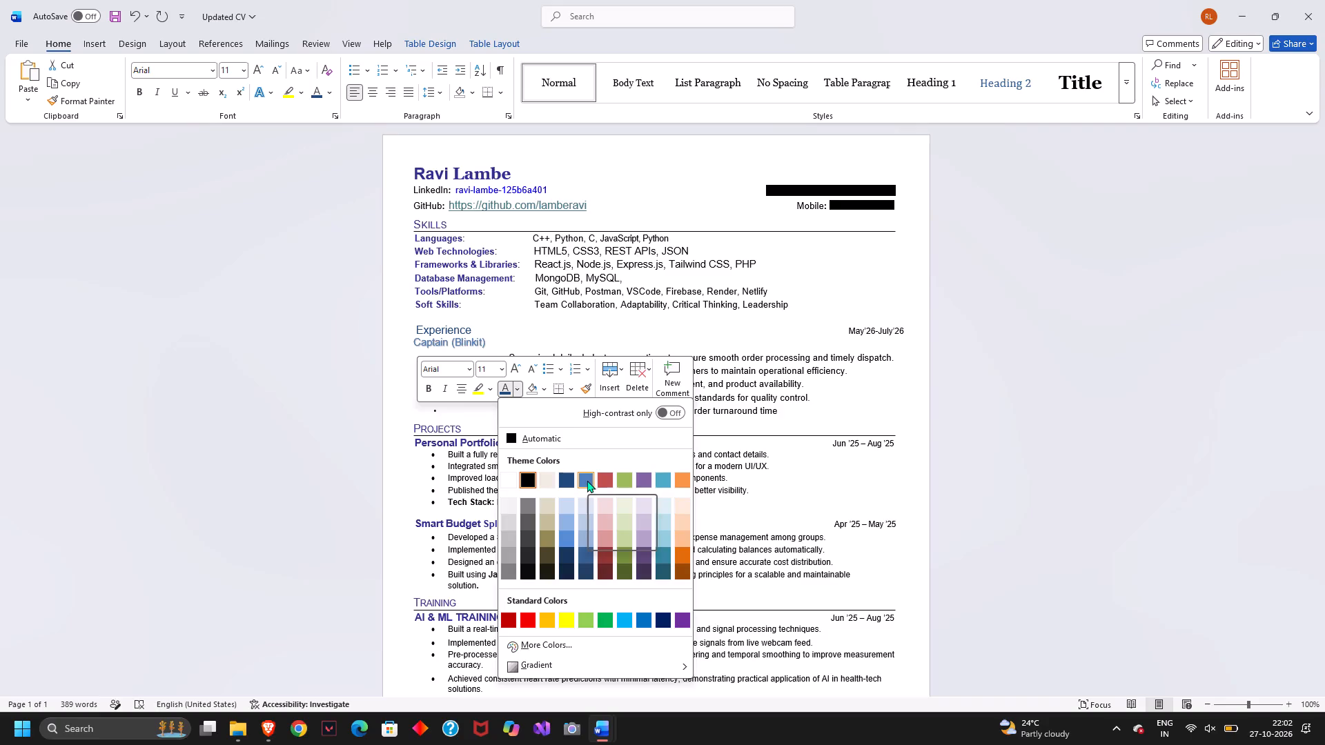
pyautogui.click(582, 552)
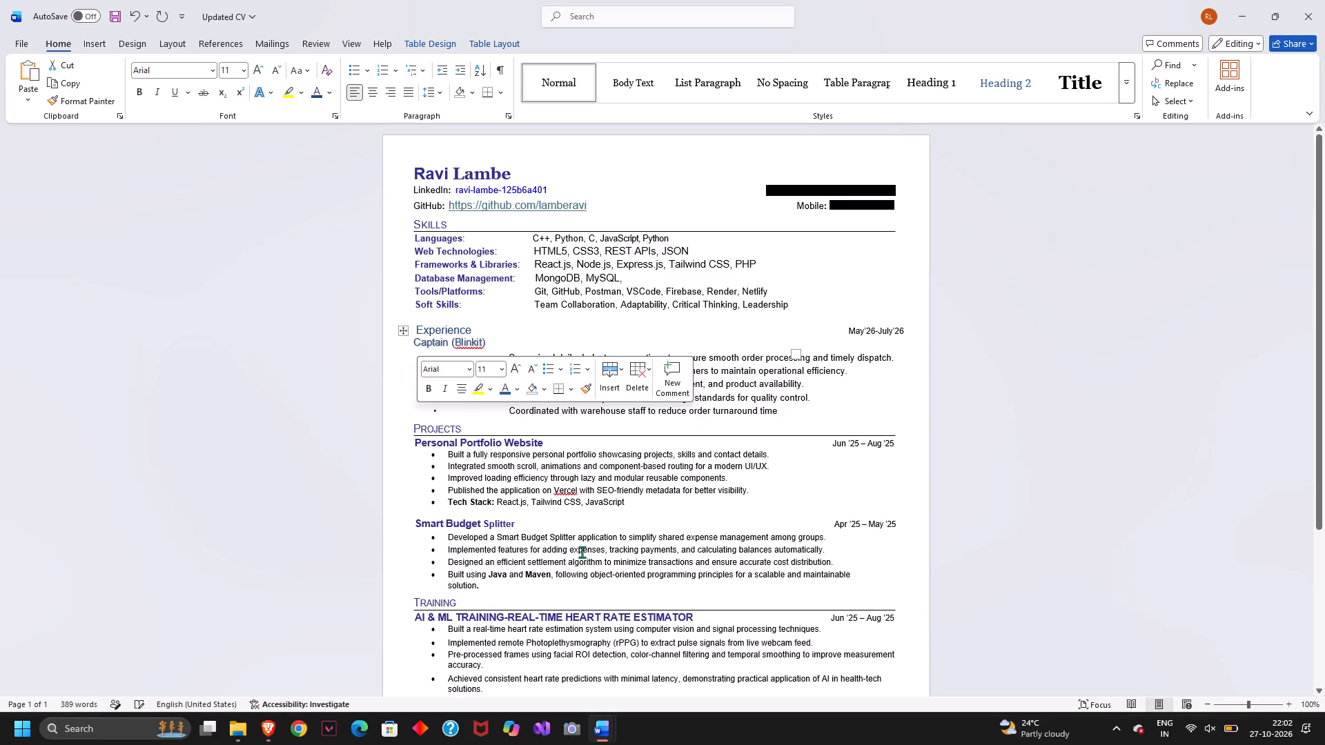
pyautogui.click(788, 309)
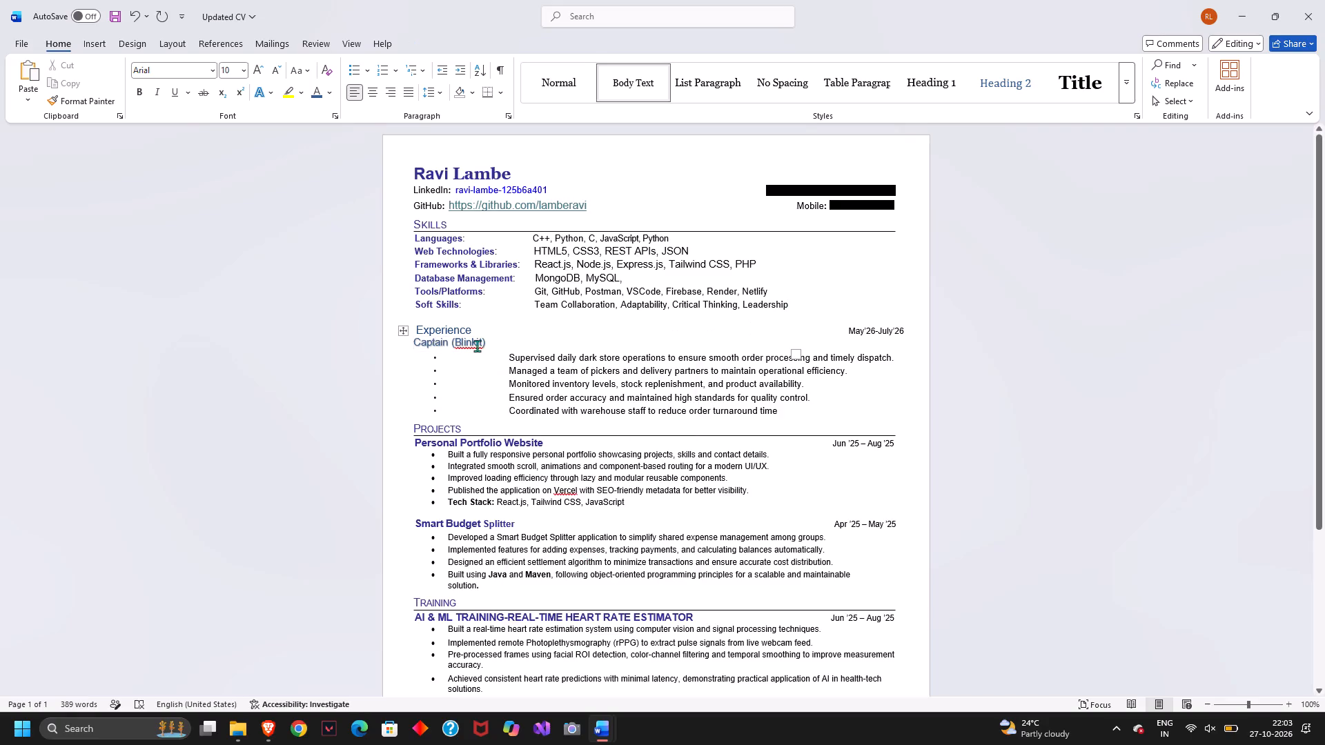
# Ignore all spelling flags for the word Blinkit in the role line.
pyautogui.click(473, 344)
pyautogui.rightClick(473, 344)
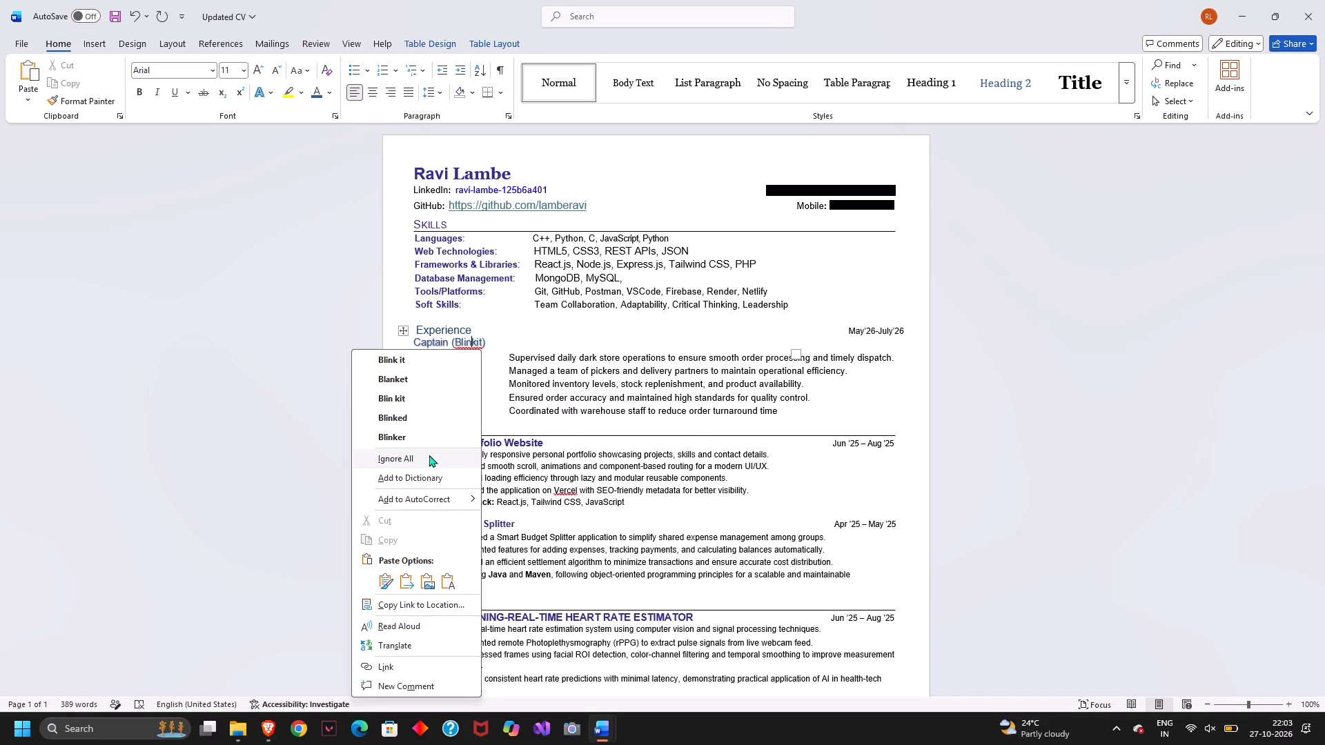
pyautogui.click(429, 455)
pyautogui.click(637, 330)
# Strip the small bullets and their wide gaps from all five duty lines under Captain (Blinkit).
pyautogui.click(507, 358)
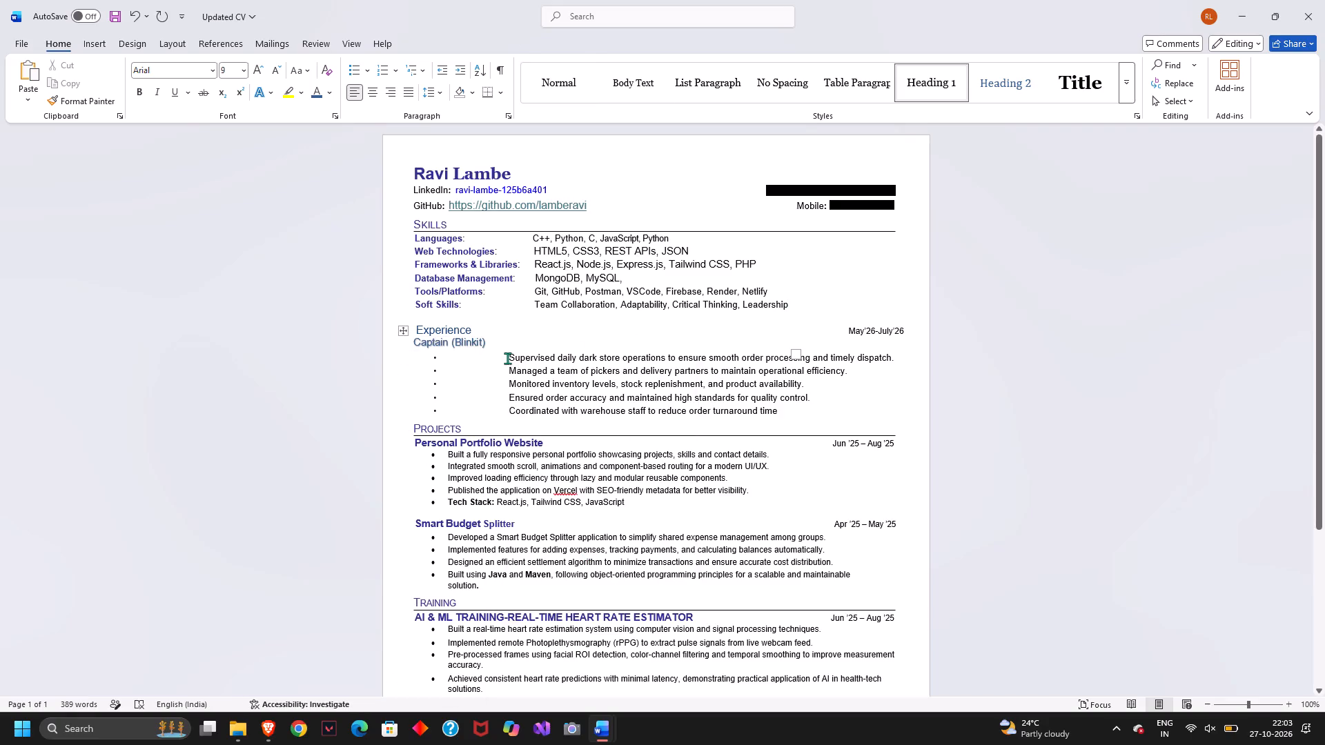
pyautogui.press('BackSpace')
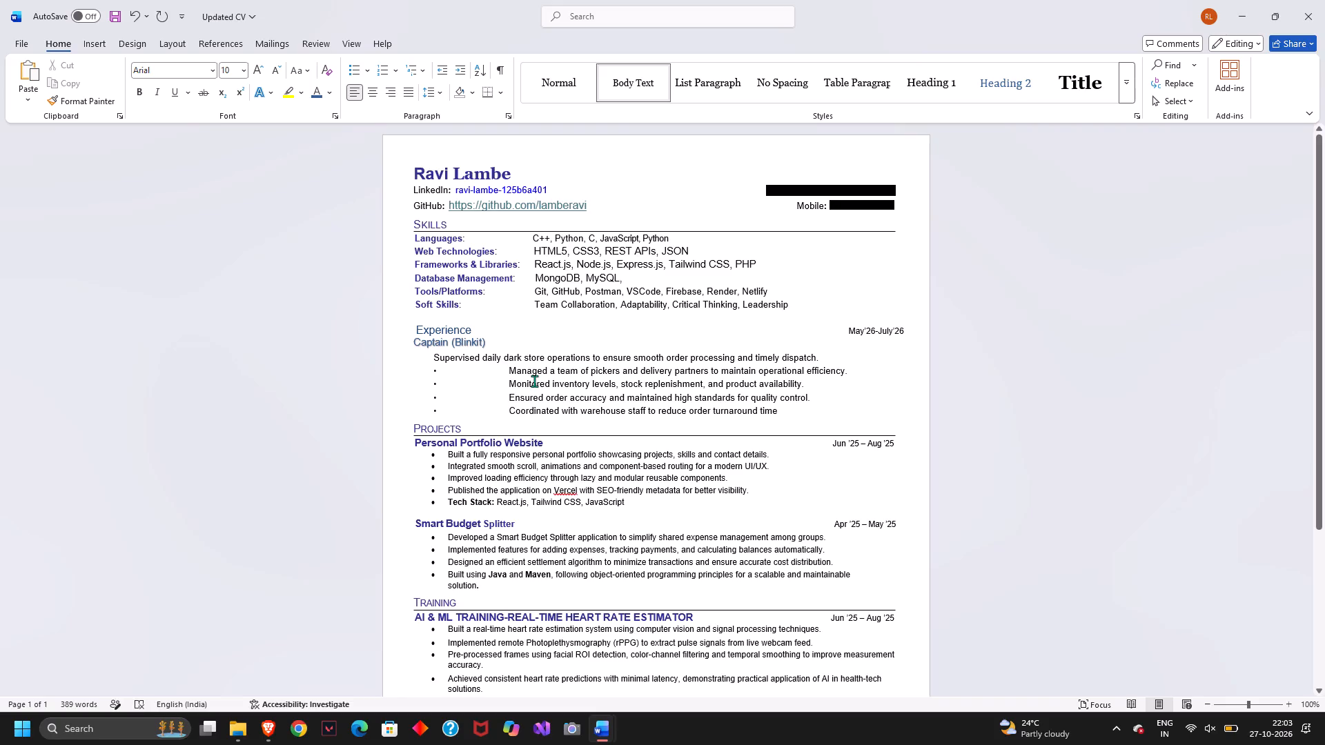
pyautogui.click(509, 366)
pyautogui.press('BackSpace')
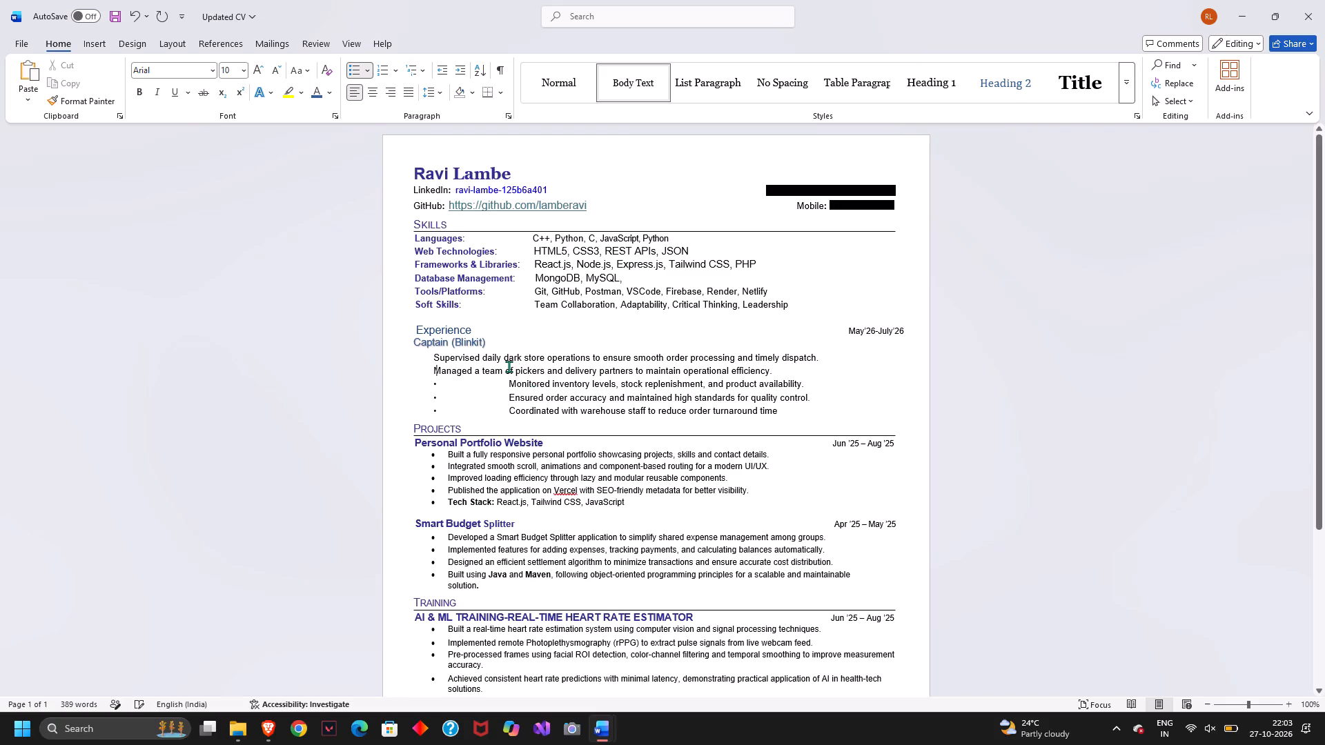
pyautogui.click(508, 385)
pyautogui.press('BackSpace')
pyautogui.click(508, 401)
pyautogui.press('BackSpace')
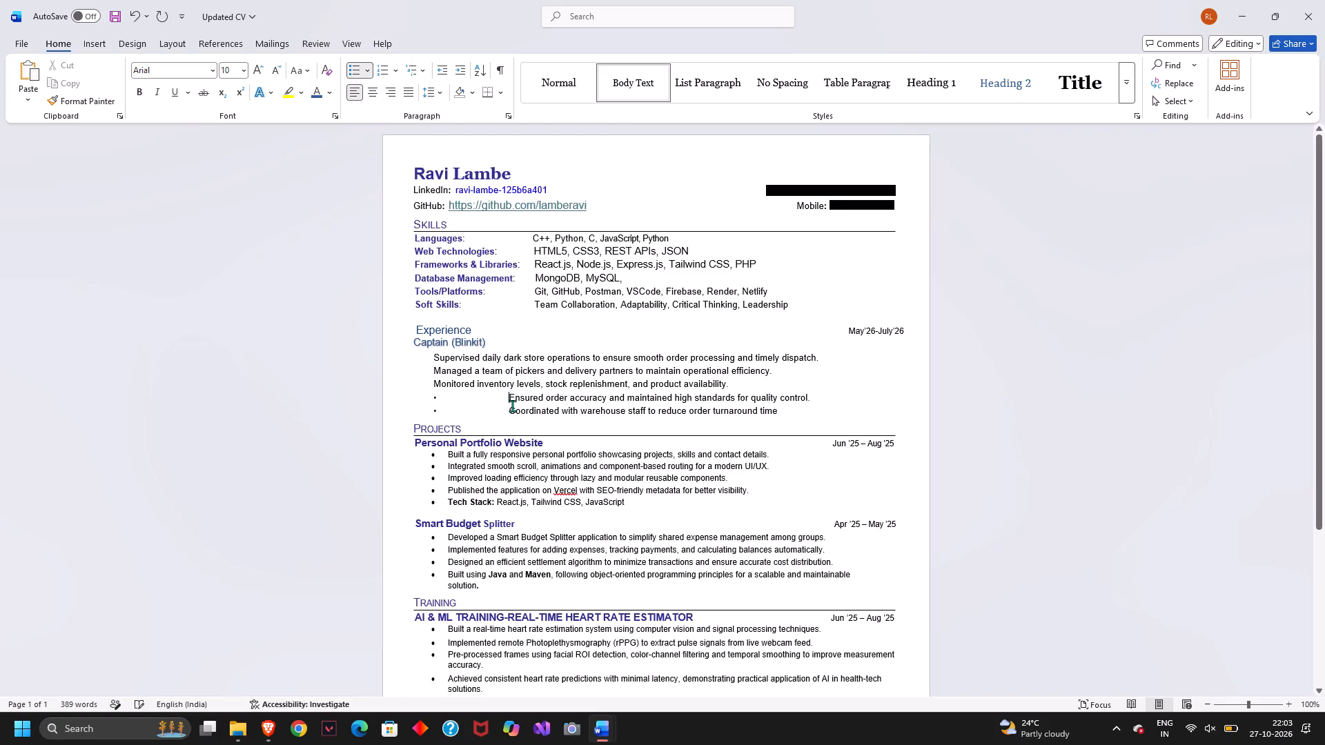
pyautogui.click(509, 406)
pyautogui.press('BackSpace')
# Format the five duty lines under Captain (Blinkit) as a round-bulleted list.
pyautogui.tripleClick(657, 407)
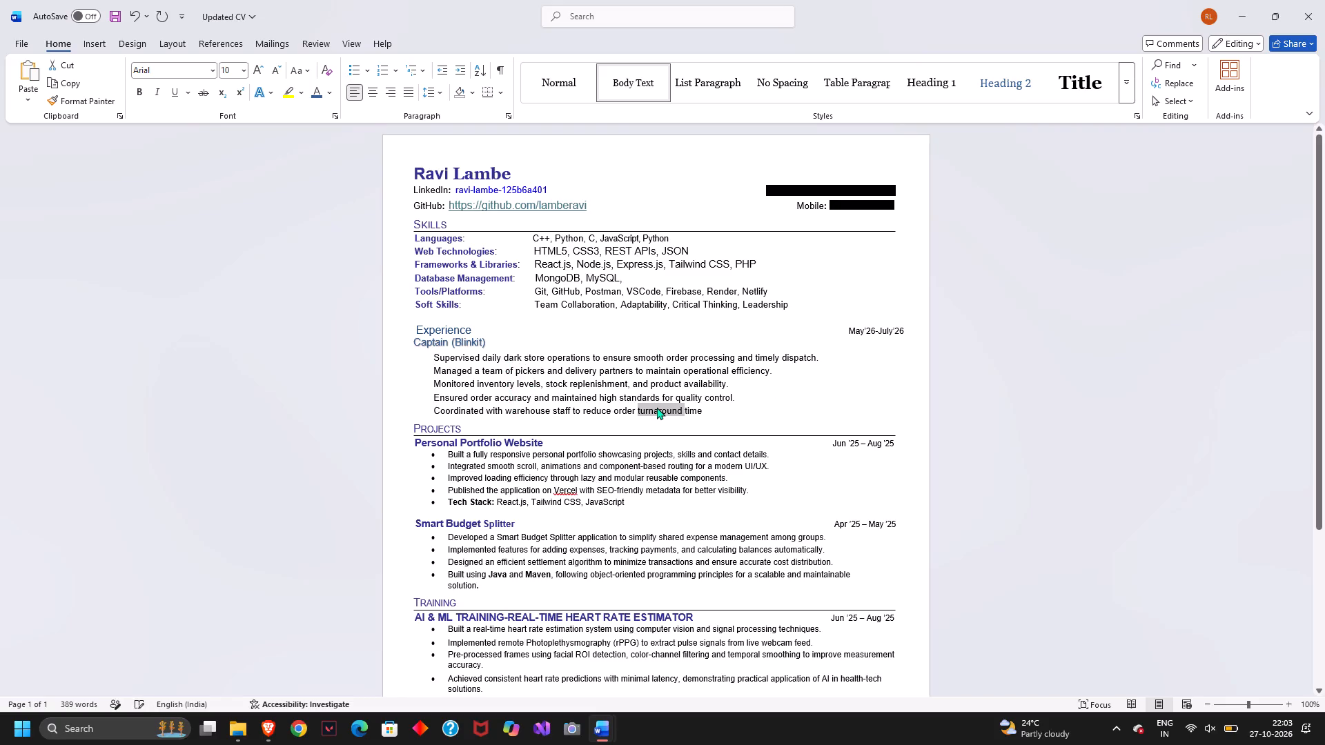
pyautogui.doubleClick(657, 407)
pyautogui.click(728, 411)
pyautogui.moveTo(723, 411); pyautogui.dragTo(558, 384)
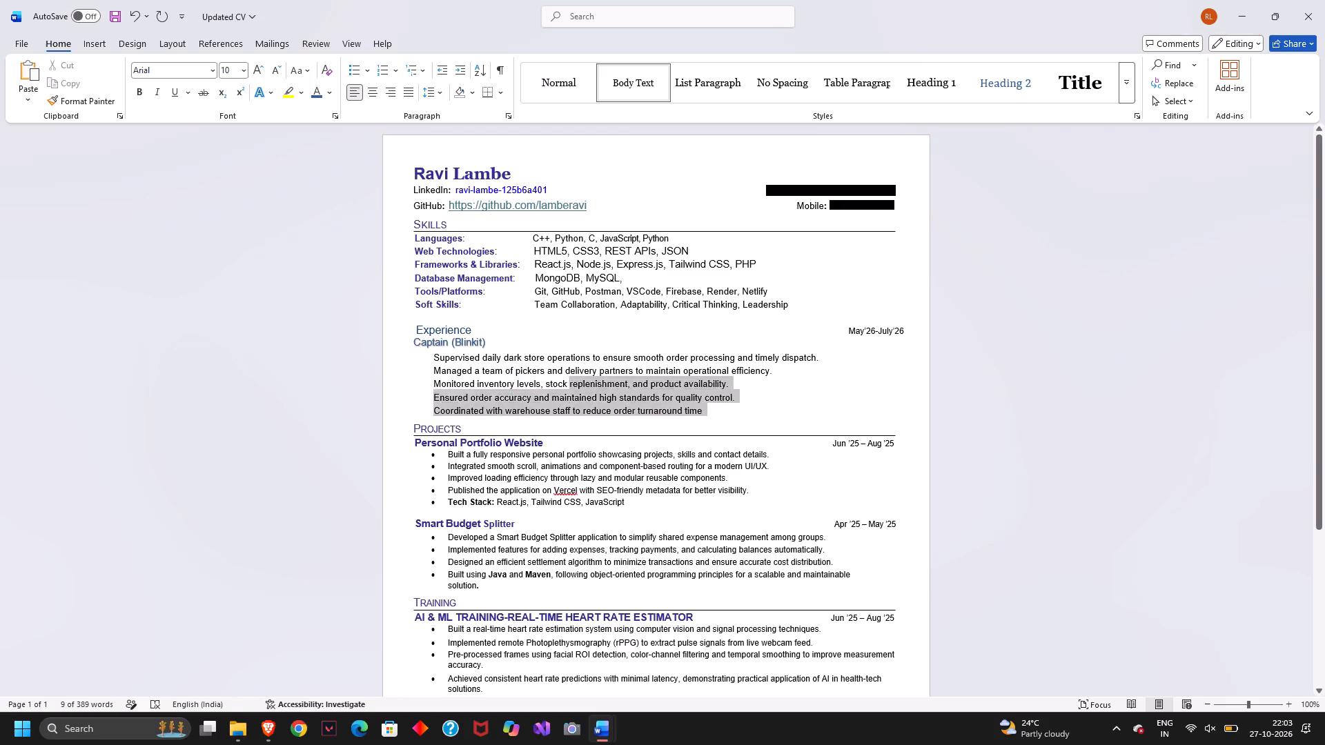
pyautogui.moveTo(558, 384); pyautogui.dragTo(435, 359)
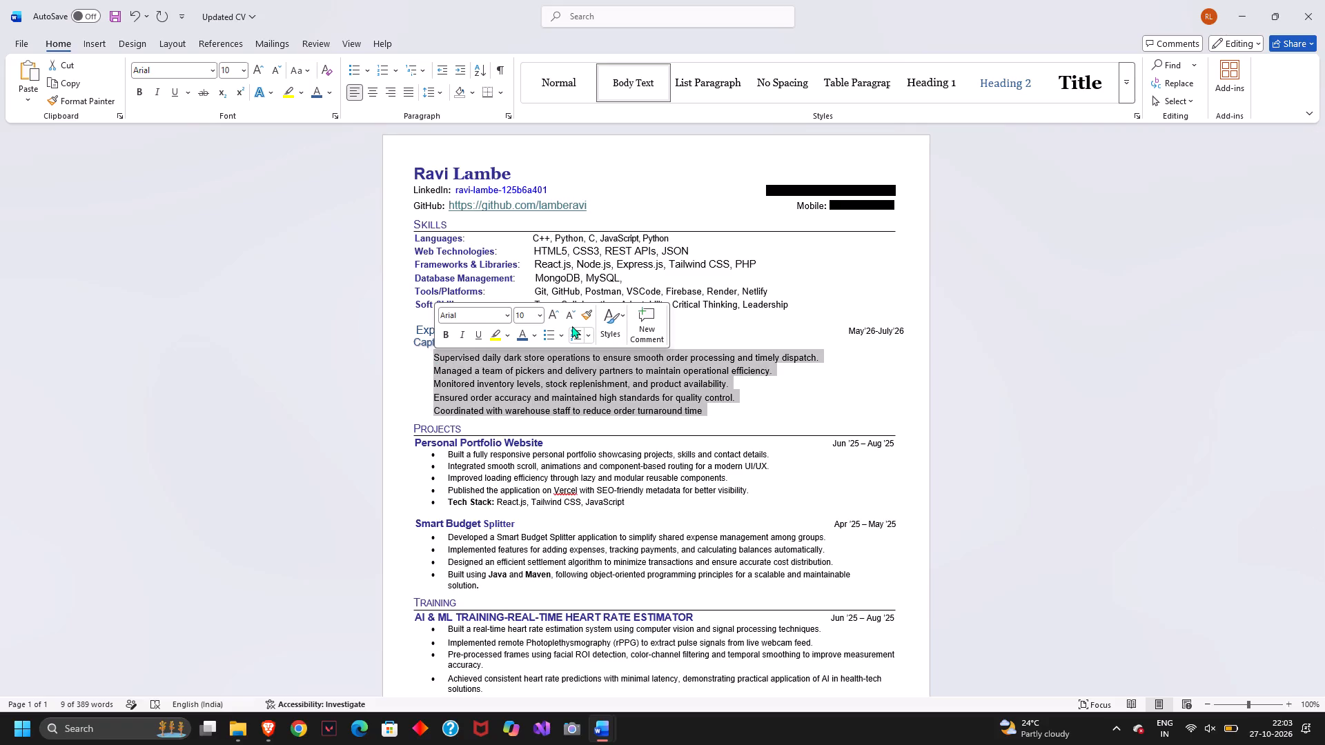
pyautogui.click(551, 337)
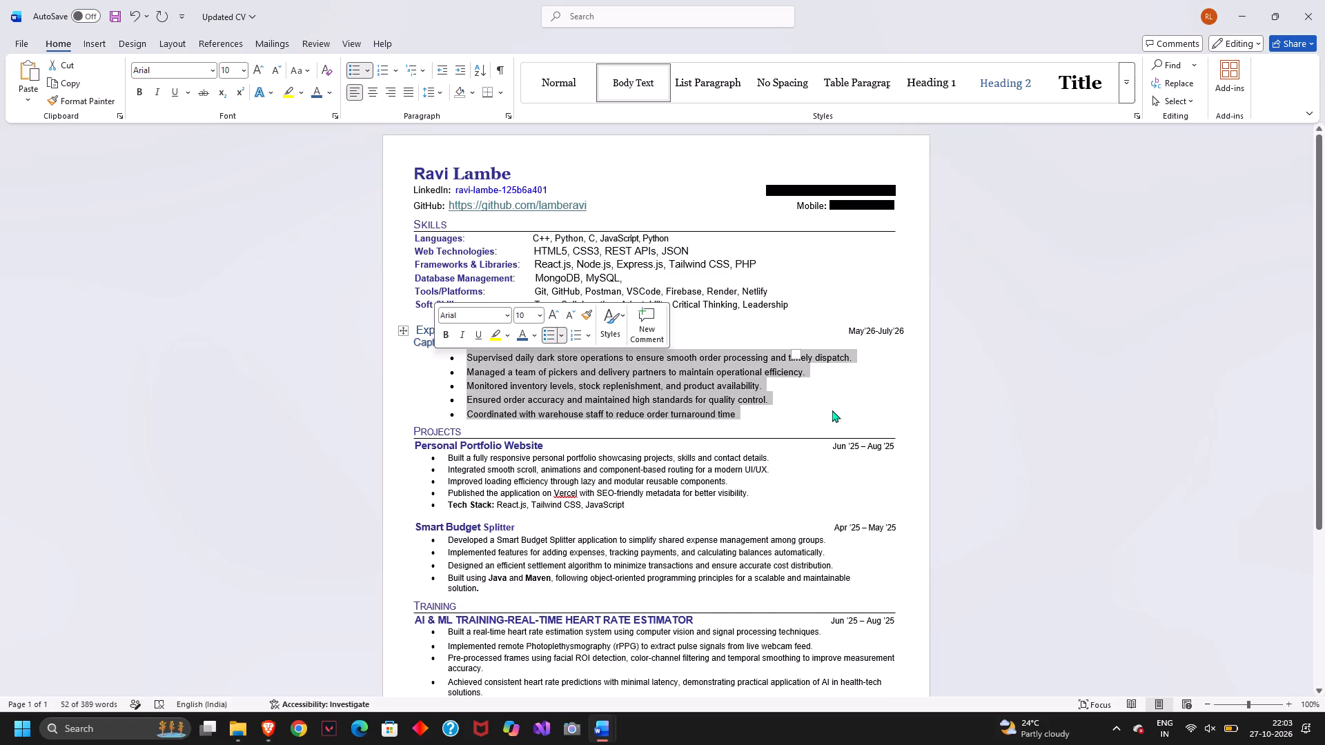
pyautogui.click(834, 410)
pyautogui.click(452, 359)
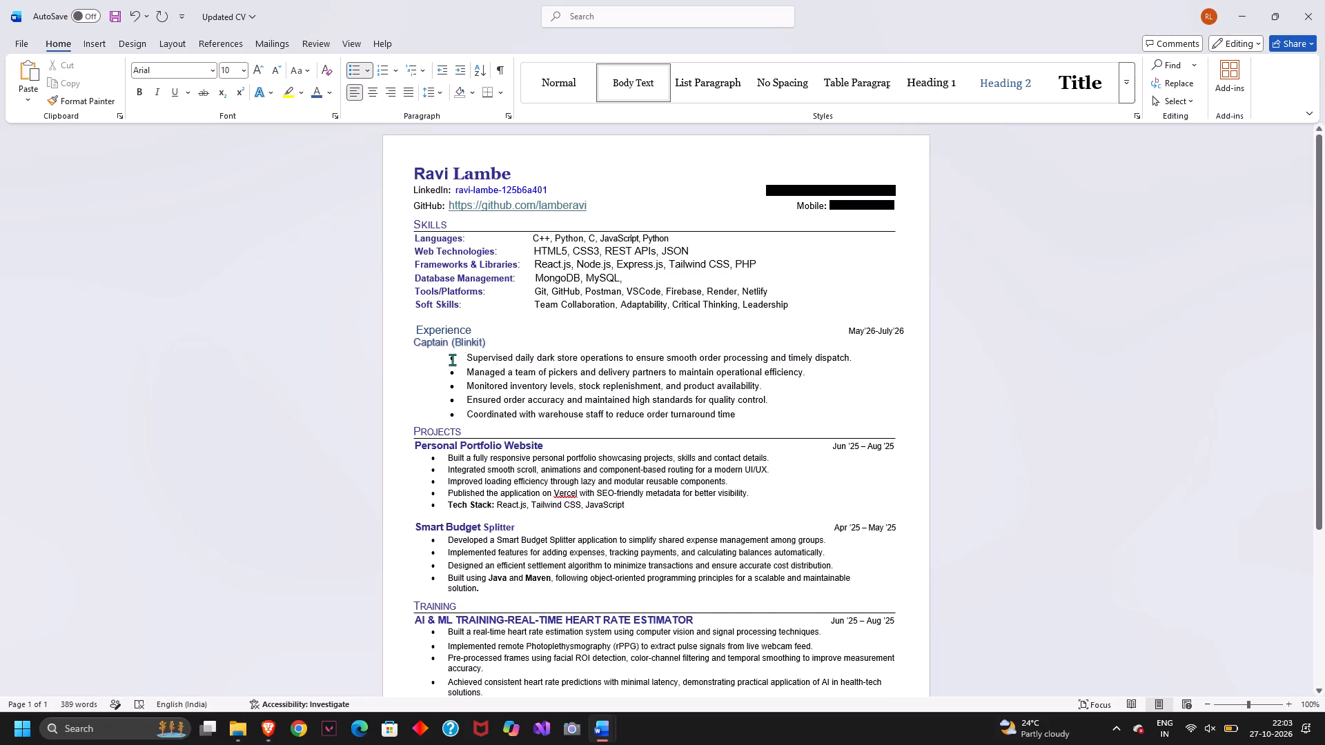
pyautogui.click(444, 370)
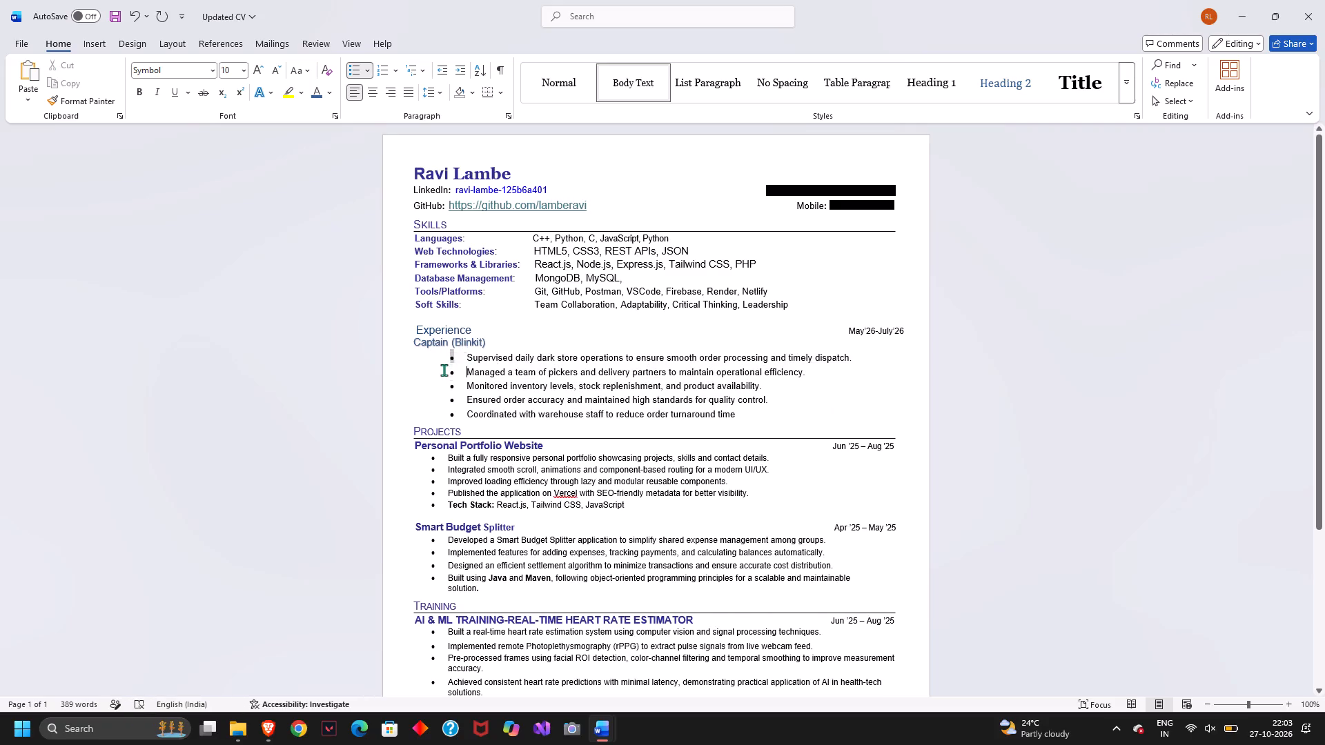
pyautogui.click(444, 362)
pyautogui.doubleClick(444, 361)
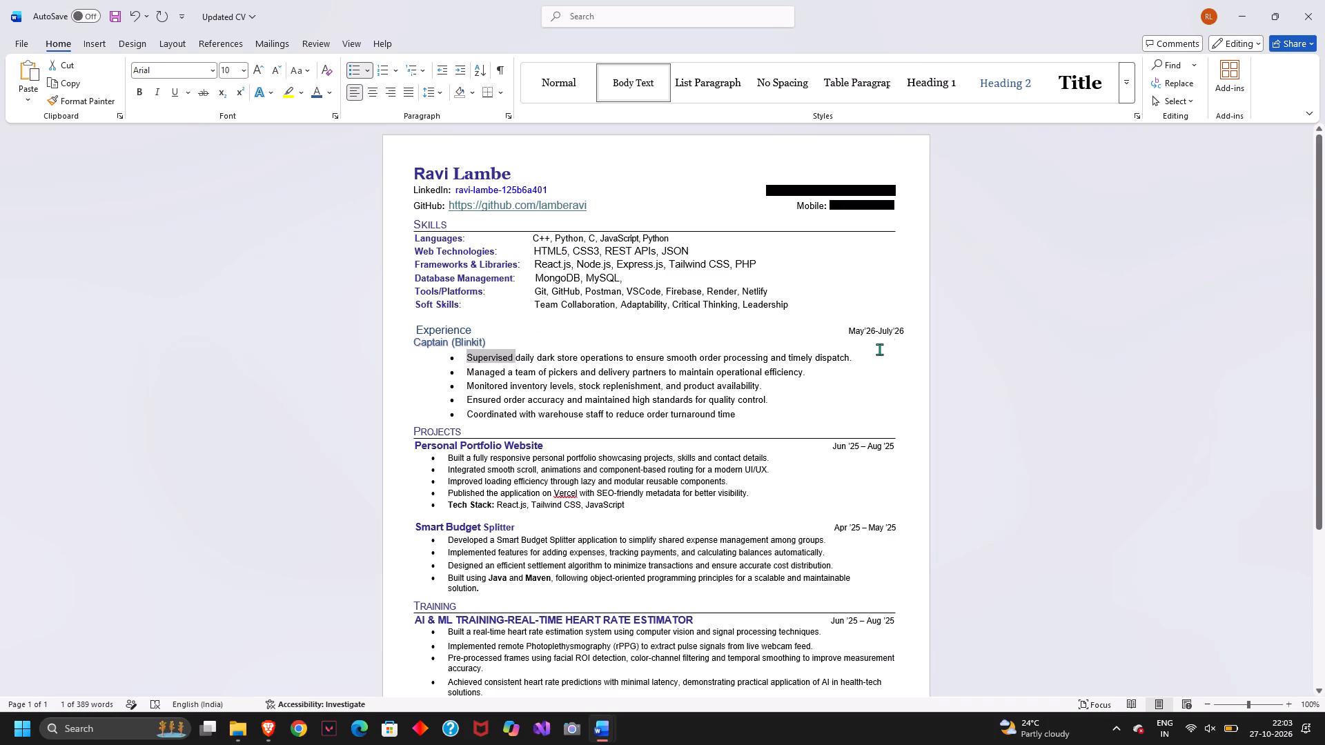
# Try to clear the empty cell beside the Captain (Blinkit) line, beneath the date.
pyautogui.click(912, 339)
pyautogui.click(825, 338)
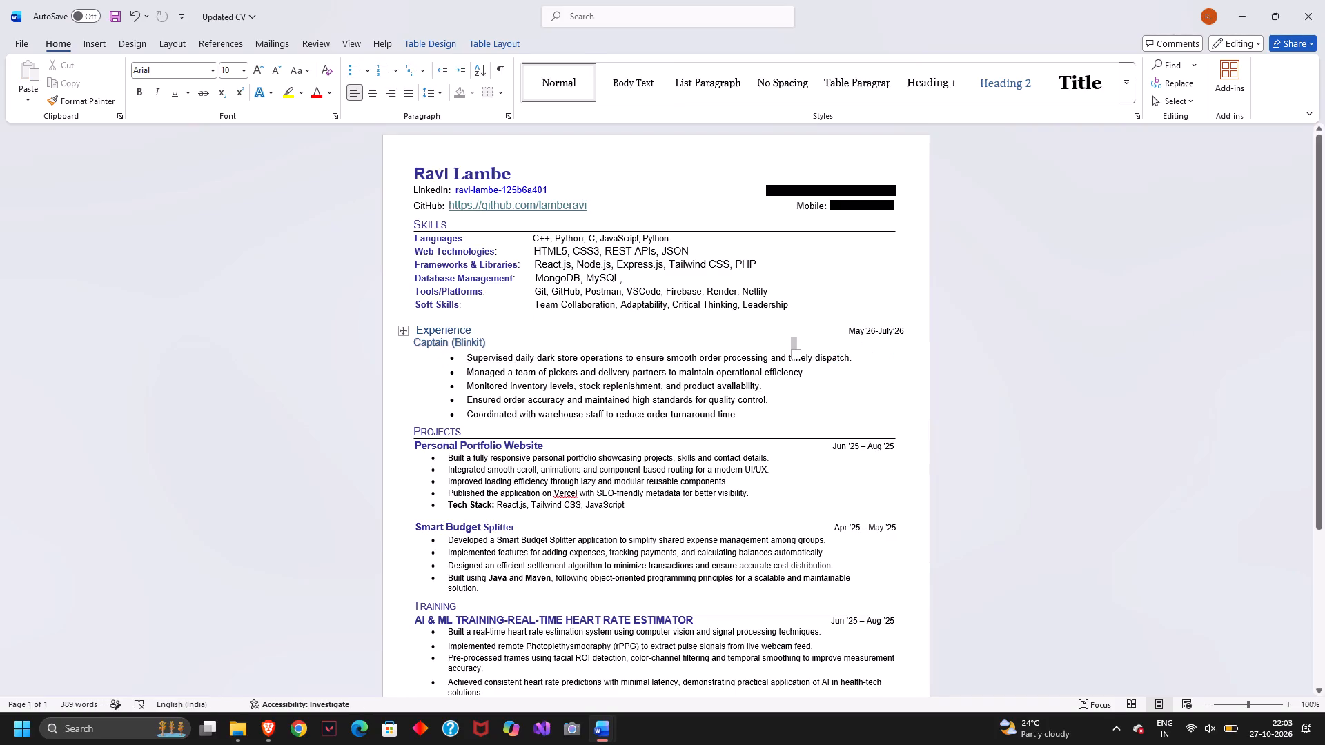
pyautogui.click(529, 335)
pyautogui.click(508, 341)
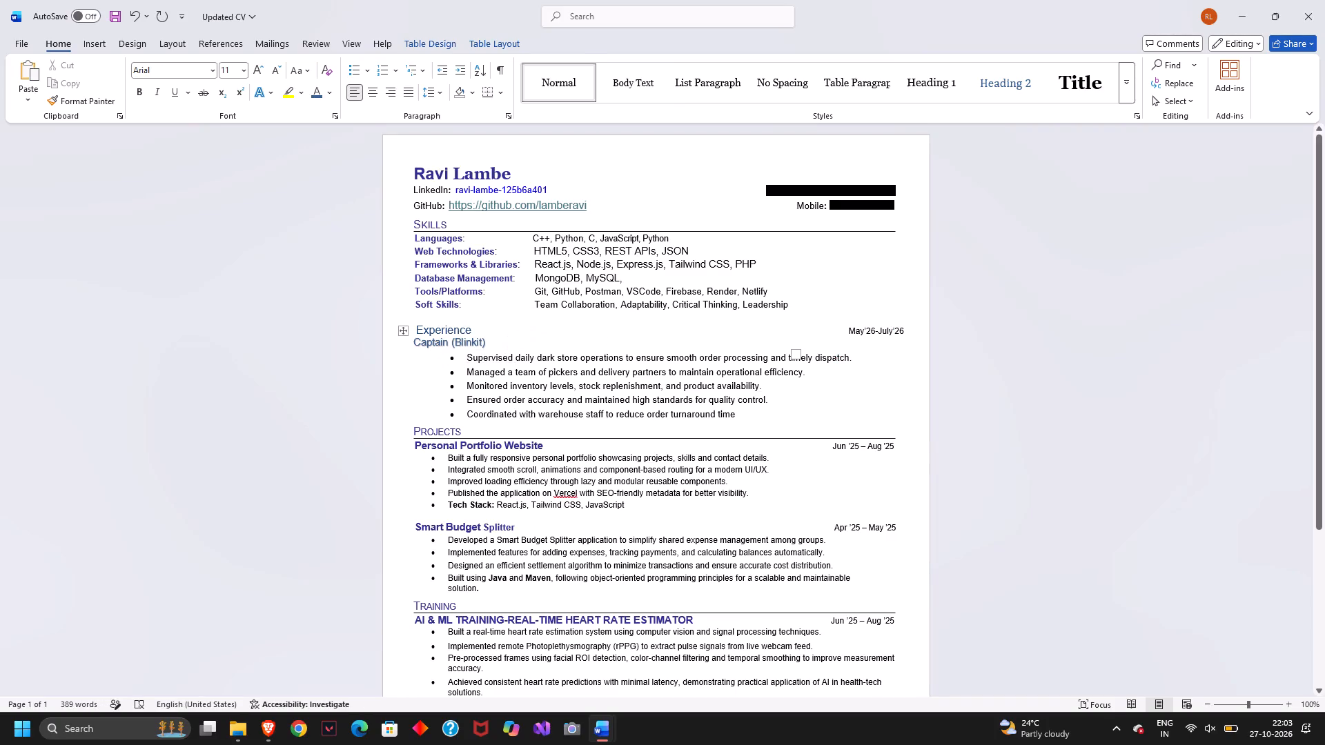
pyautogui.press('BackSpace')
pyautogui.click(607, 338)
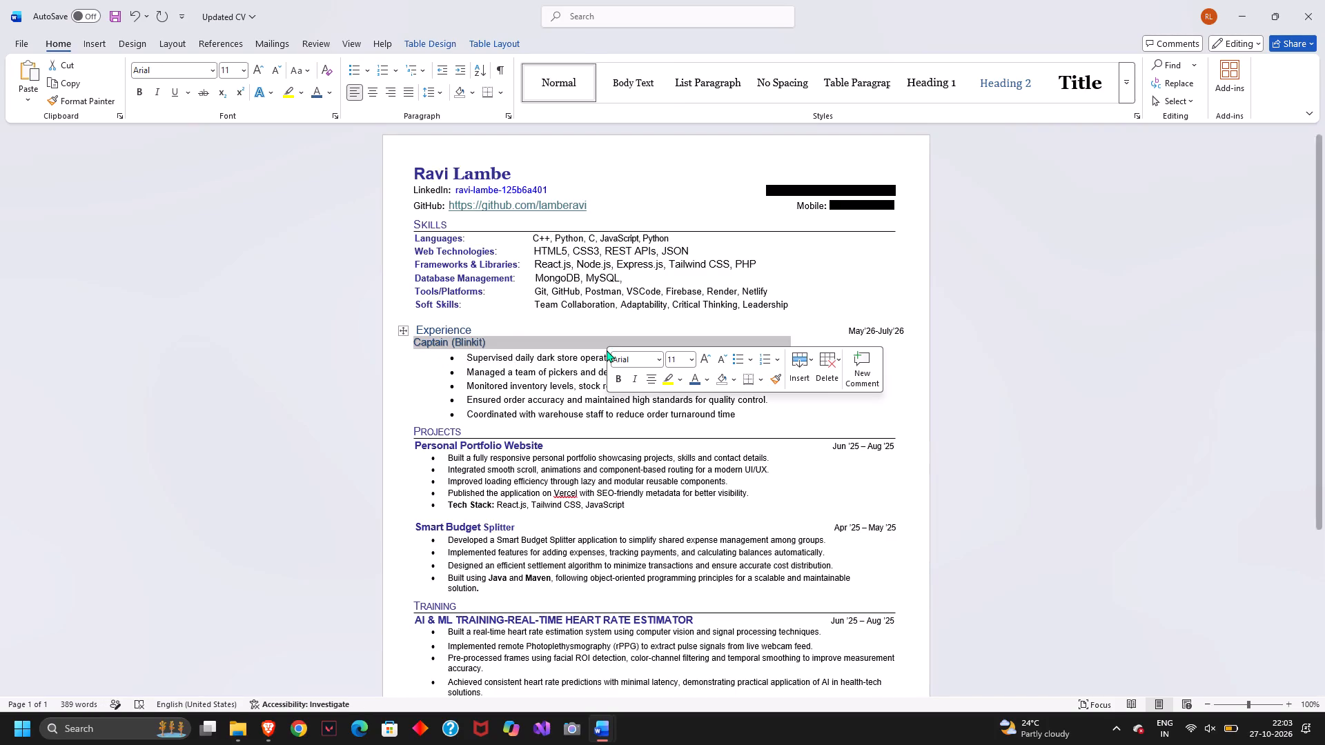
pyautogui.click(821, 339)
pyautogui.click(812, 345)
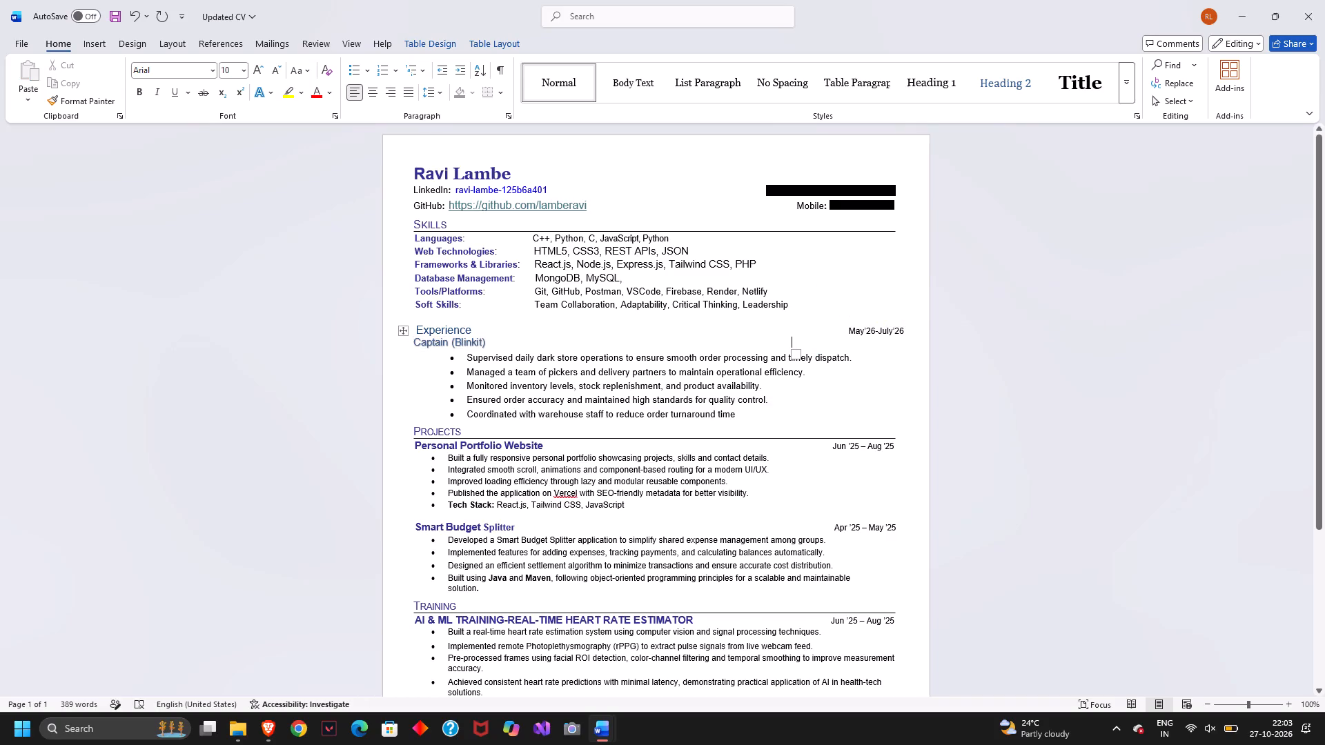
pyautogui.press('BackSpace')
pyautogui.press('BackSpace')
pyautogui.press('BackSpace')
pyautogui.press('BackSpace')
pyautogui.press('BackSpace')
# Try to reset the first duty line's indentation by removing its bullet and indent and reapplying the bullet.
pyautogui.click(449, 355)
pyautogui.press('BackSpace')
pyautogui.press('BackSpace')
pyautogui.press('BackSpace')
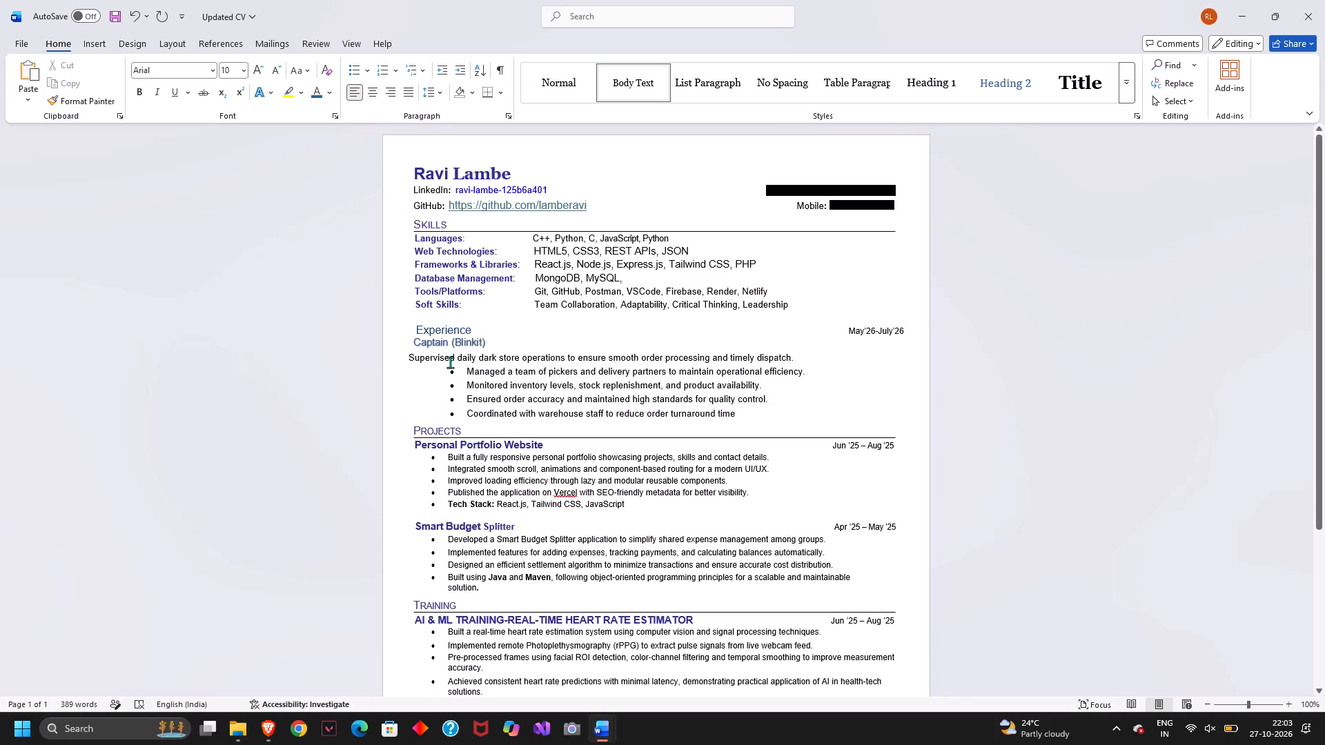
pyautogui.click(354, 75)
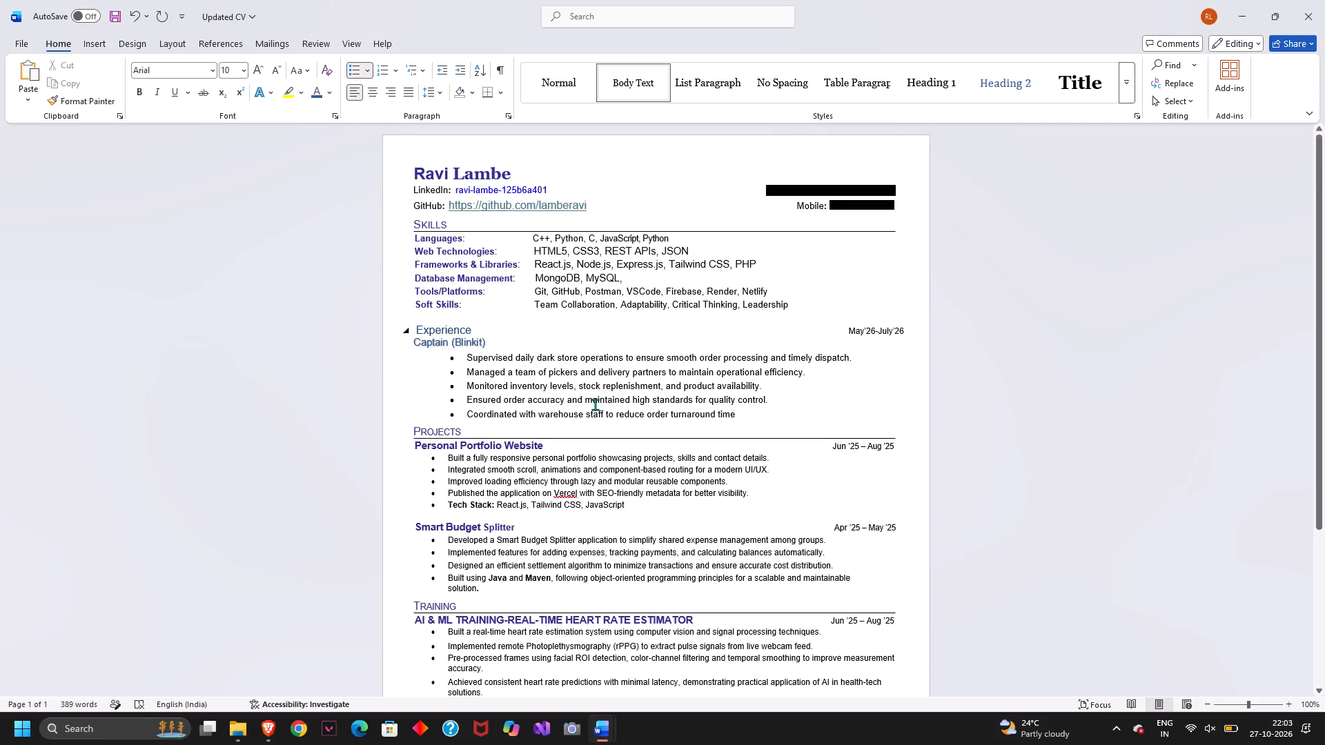
# Move the bullets of the five duty lines under Captain (Blinkit) closer to the page's left margin.
pyautogui.scroll(-5, 635, 410)
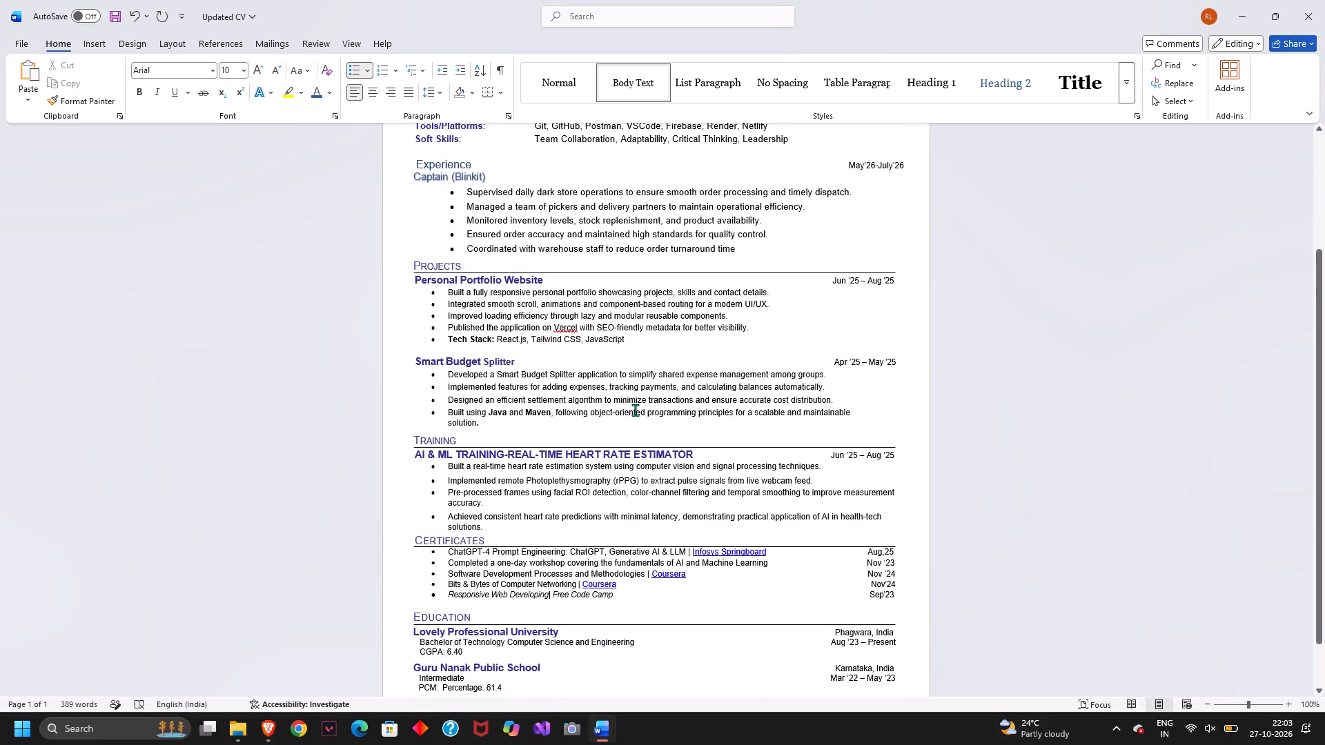
pyautogui.scroll(-2, 635, 410)
pyautogui.scroll(6, 635, 410)
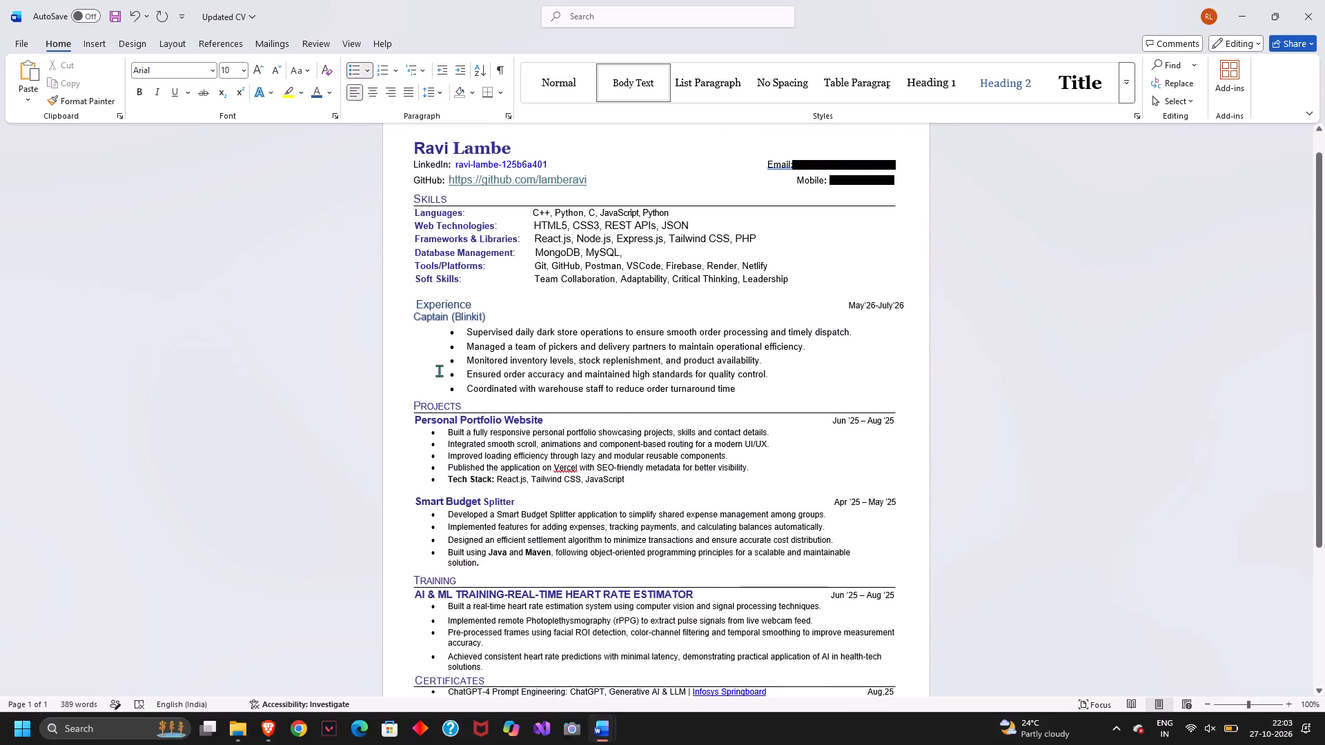
pyautogui.click(448, 348)
pyautogui.doubleClick(448, 348)
pyautogui.click(448, 335)
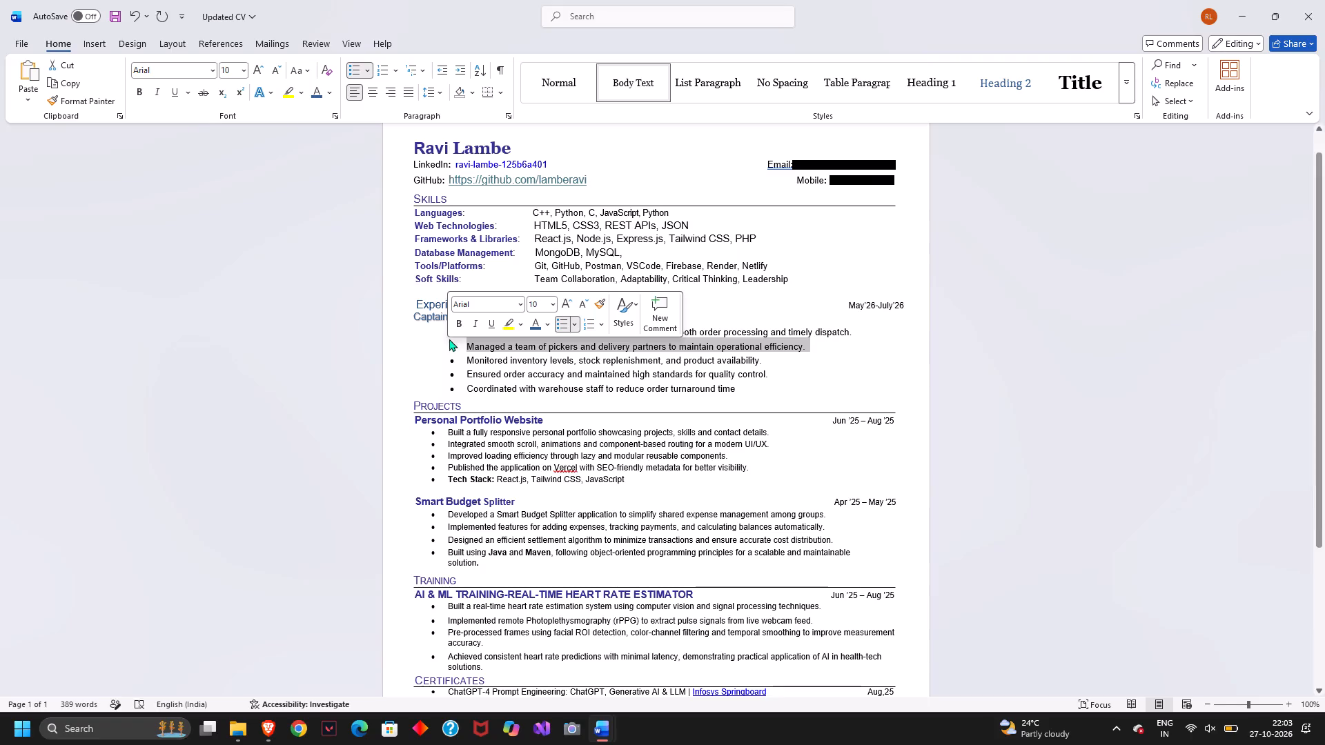
pyautogui.click(443, 332)
pyautogui.moveTo(450, 331); pyautogui.dragTo(457, 391)
pyautogui.click(456, 393)
pyautogui.doubleClick(451, 389)
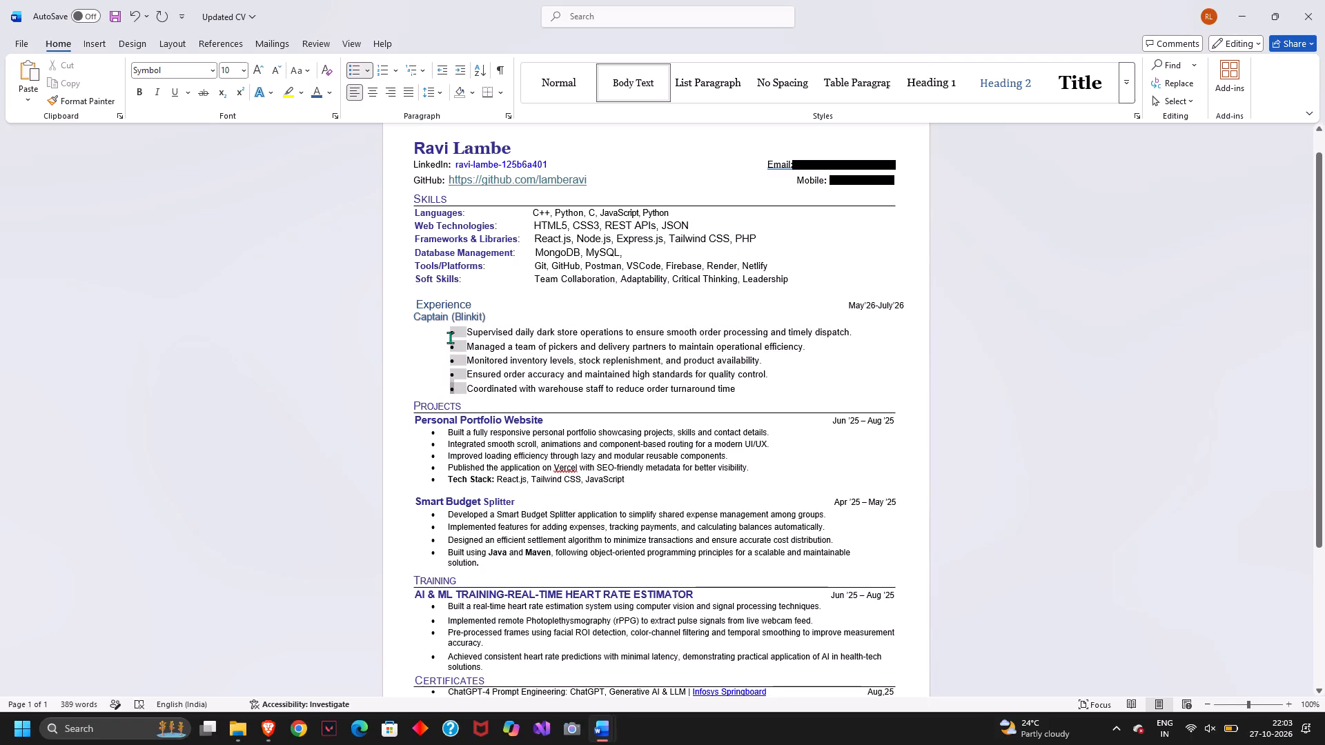
pyautogui.moveTo(452, 337); pyautogui.dragTo(427, 332)
pyautogui.moveTo(427, 332); pyautogui.dragTo(424, 332)
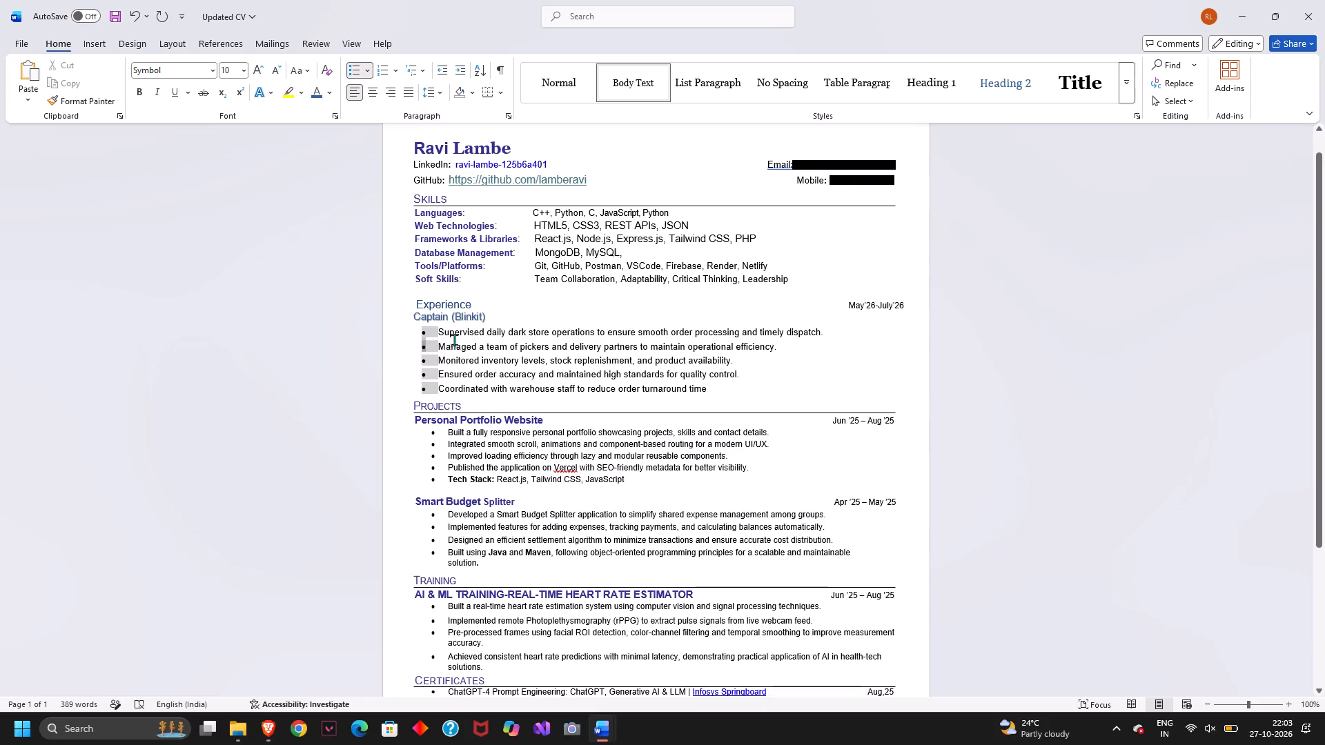
# Fine-tune the indent of the five Captain (Blinkit) bullets to roughly line up with the bullets under Projects.
pyautogui.tripleClick(422, 331)
pyautogui.moveTo(423, 331); pyautogui.dragTo(439, 335)
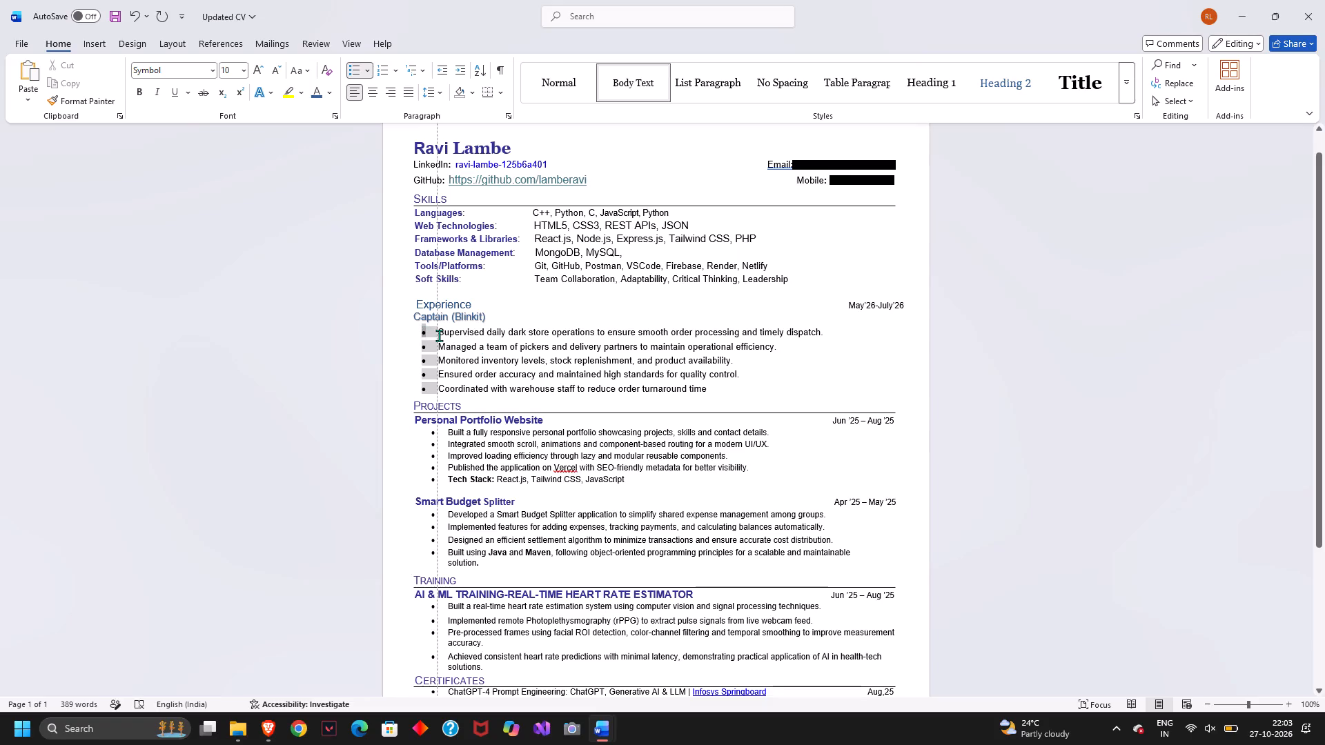
pyautogui.moveTo(439, 335); pyautogui.dragTo(439, 336)
pyautogui.click(444, 340)
pyautogui.moveTo(444, 340); pyautogui.dragTo(438, 341)
pyautogui.tripleClick(435, 335)
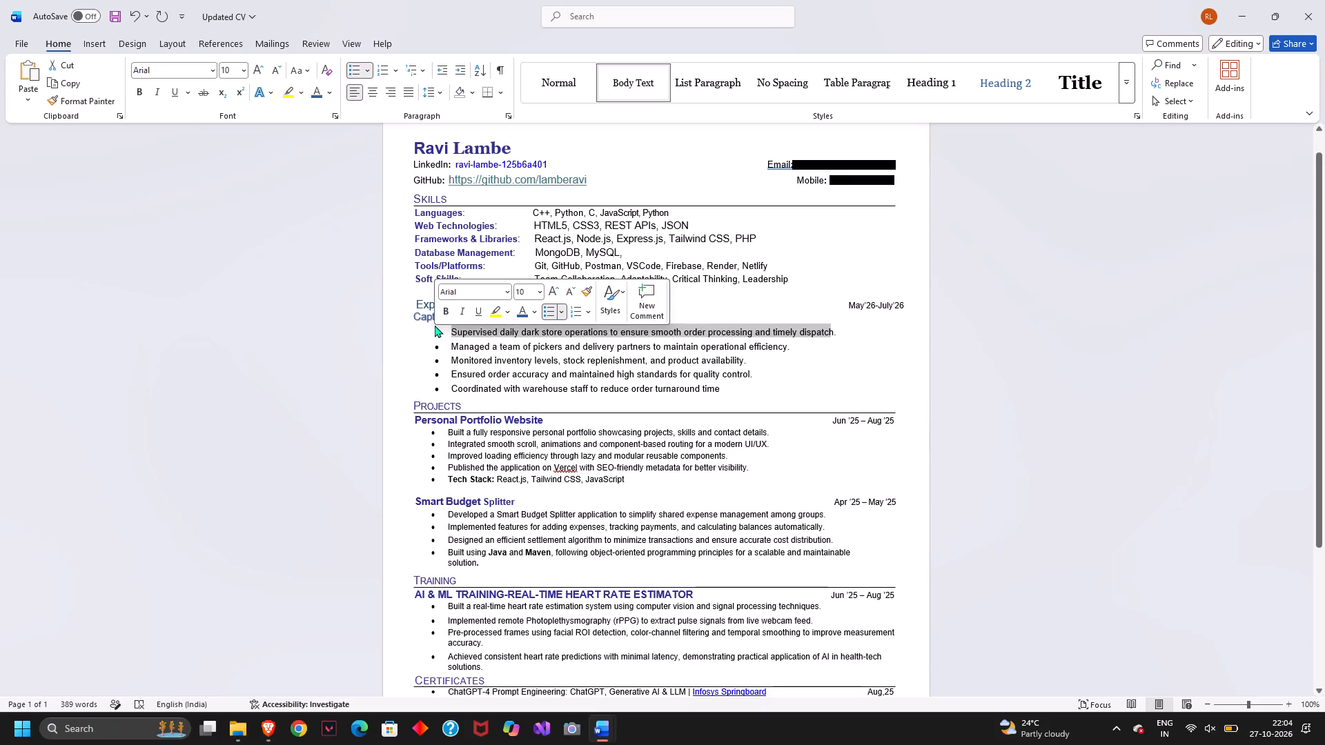
pyautogui.click(439, 330)
pyautogui.tripleClick(436, 332)
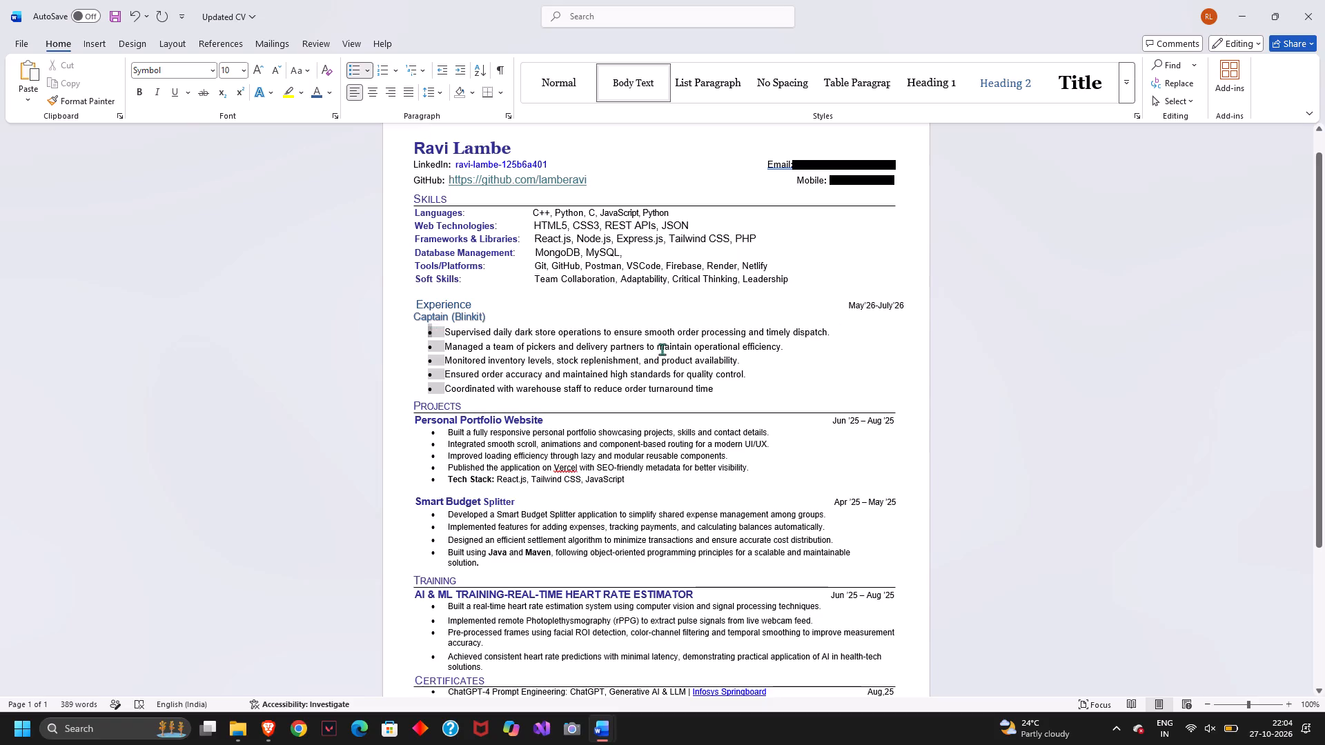
pyautogui.click(794, 364)
# Check the full page, and start saving the CV as a copy in the Desktop folder on this PC.
pyautogui.scroll(-1, 796, 366)
pyautogui.scroll(3, 796, 366)
pyautogui.scroll(-8, 796, 366)
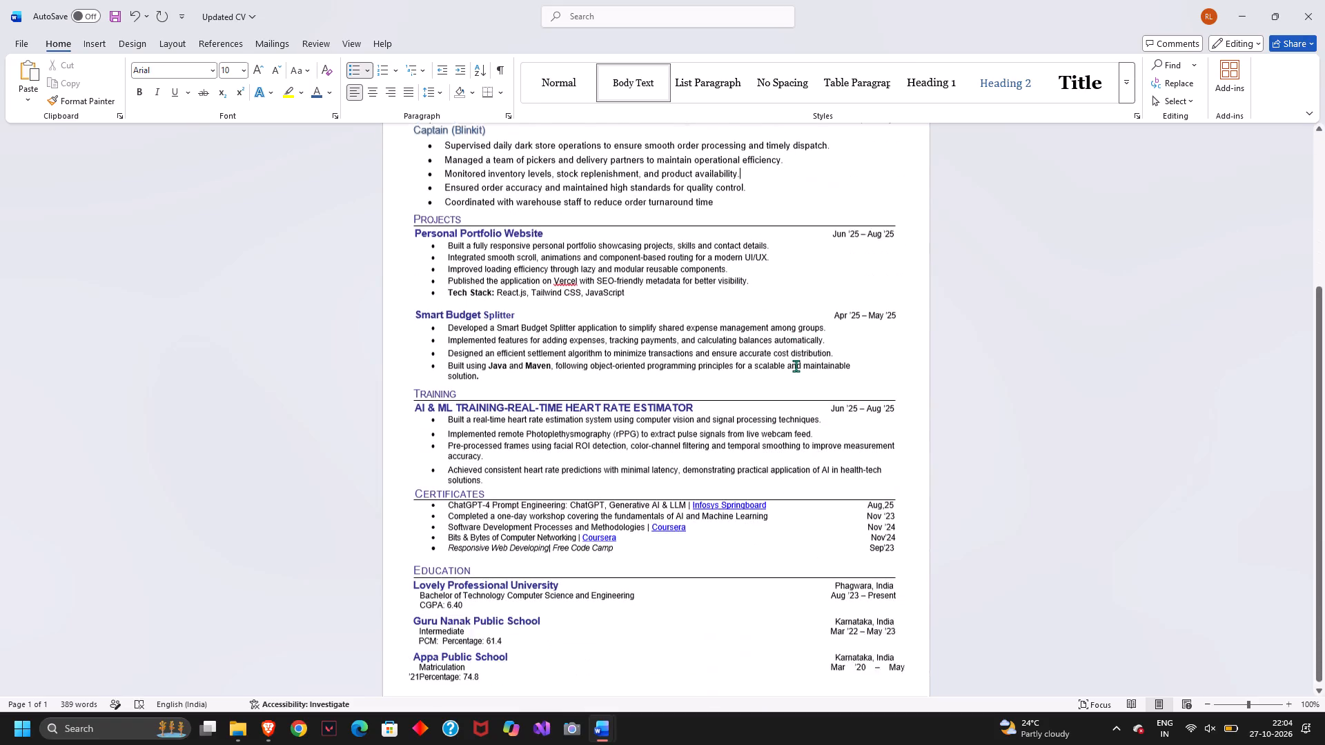
pyautogui.scroll(-1, 796, 366)
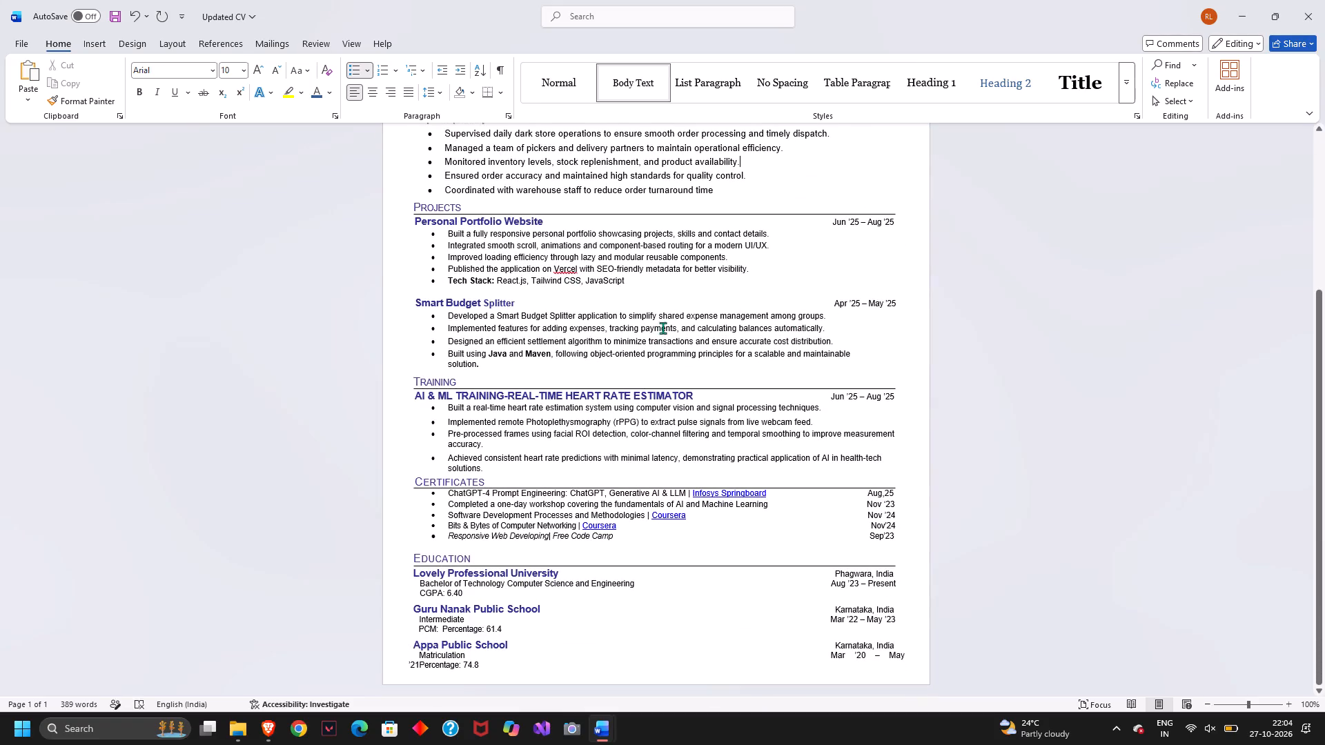
pyautogui.scroll(8, 744, 359)
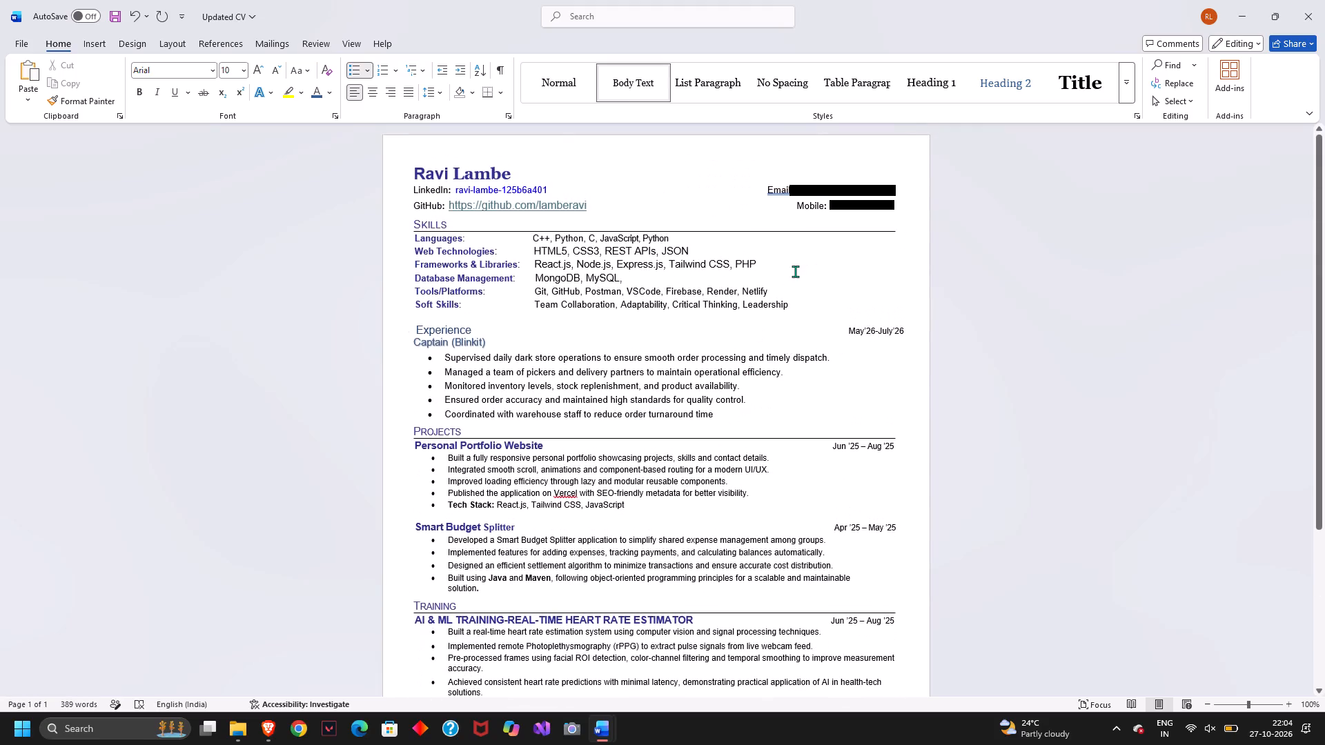
pyautogui.hotkey('ctrl', 'shift', 's')
pyautogui.click(594, 313)
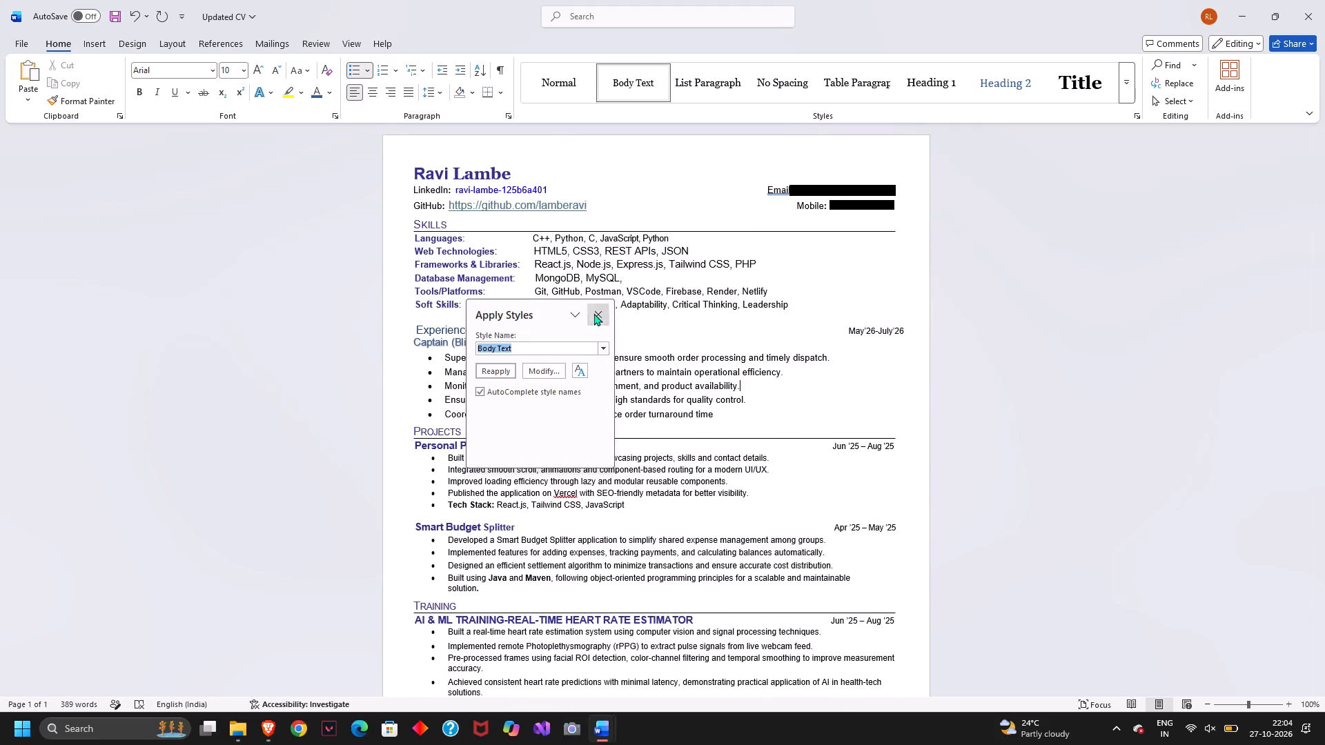
pyautogui.click(26, 44)
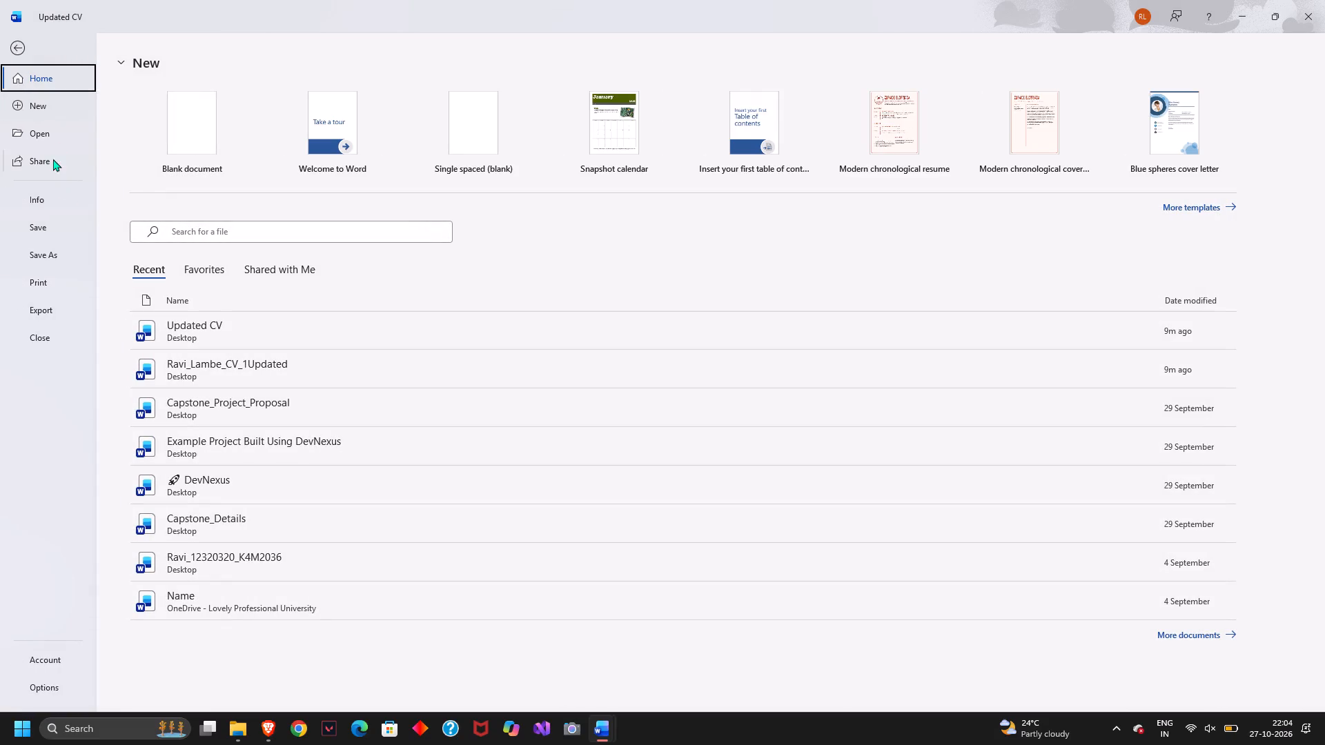
pyautogui.click(57, 248)
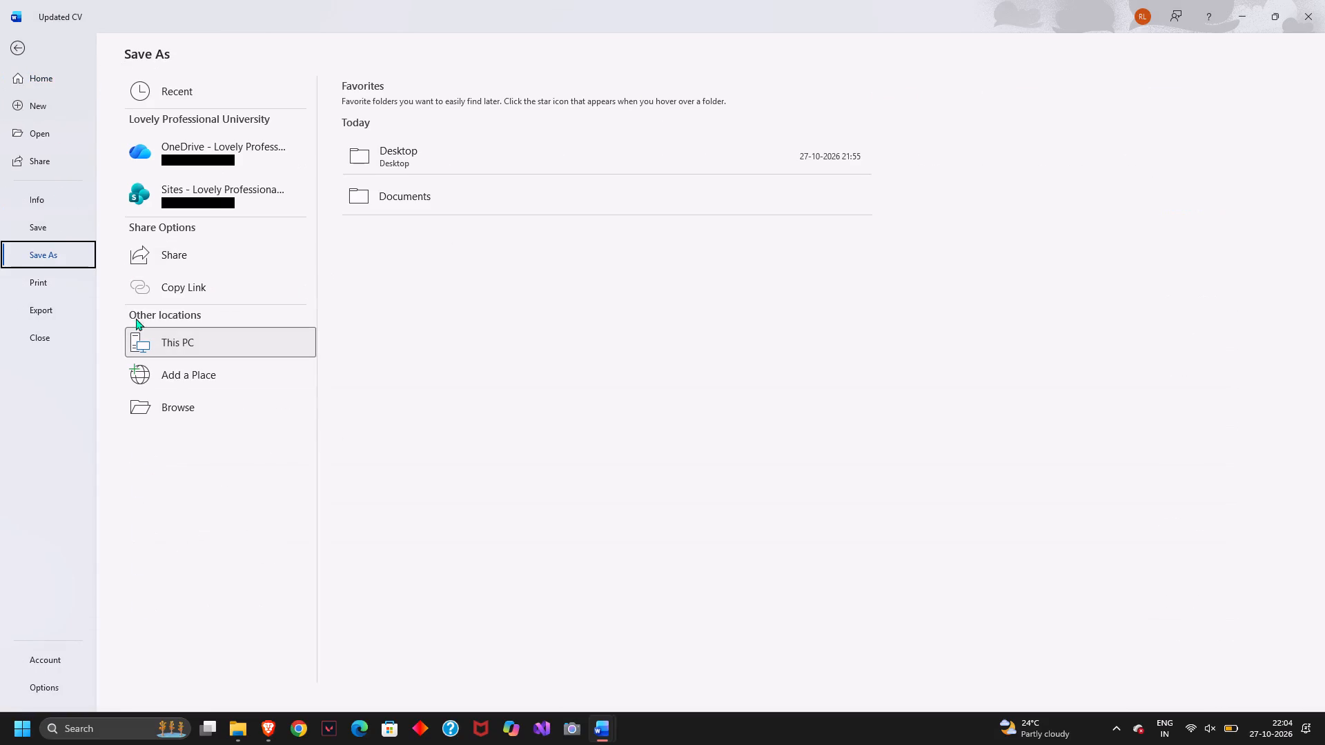
pyautogui.click(208, 344)
pyautogui.click(470, 141)
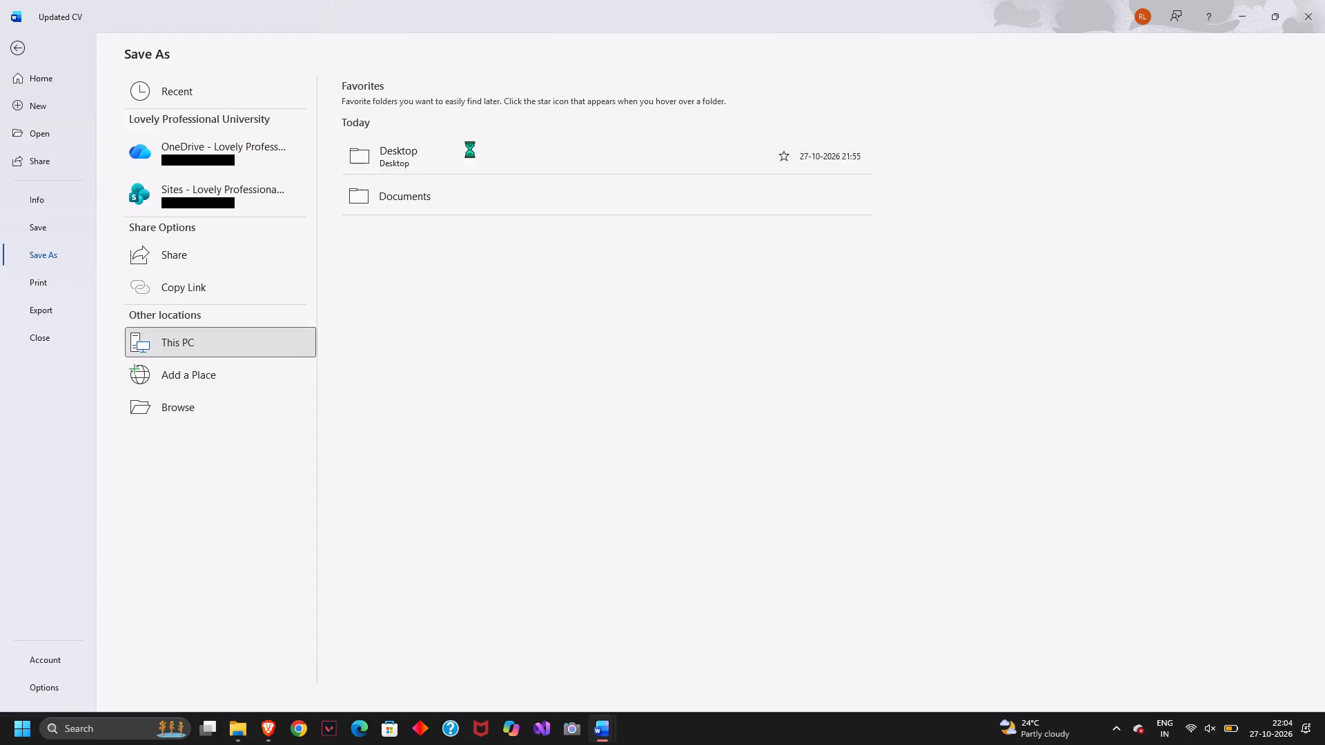
# Name the CV copy ASM, set its file type to PDF, and save it in the Desktop folder.
pyautogui.tripleClick(183, 270)
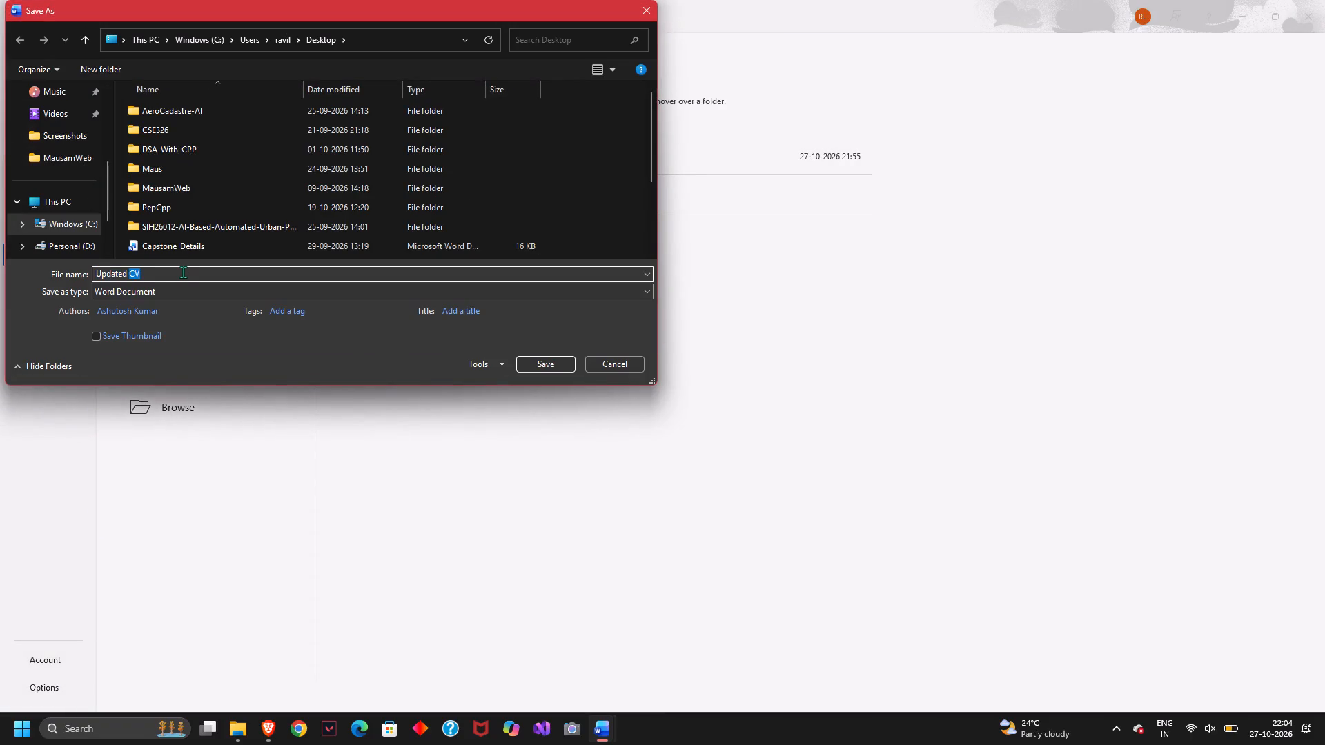
pyautogui.doubleClick(183, 272)
pyautogui.doubleClick(183, 272)
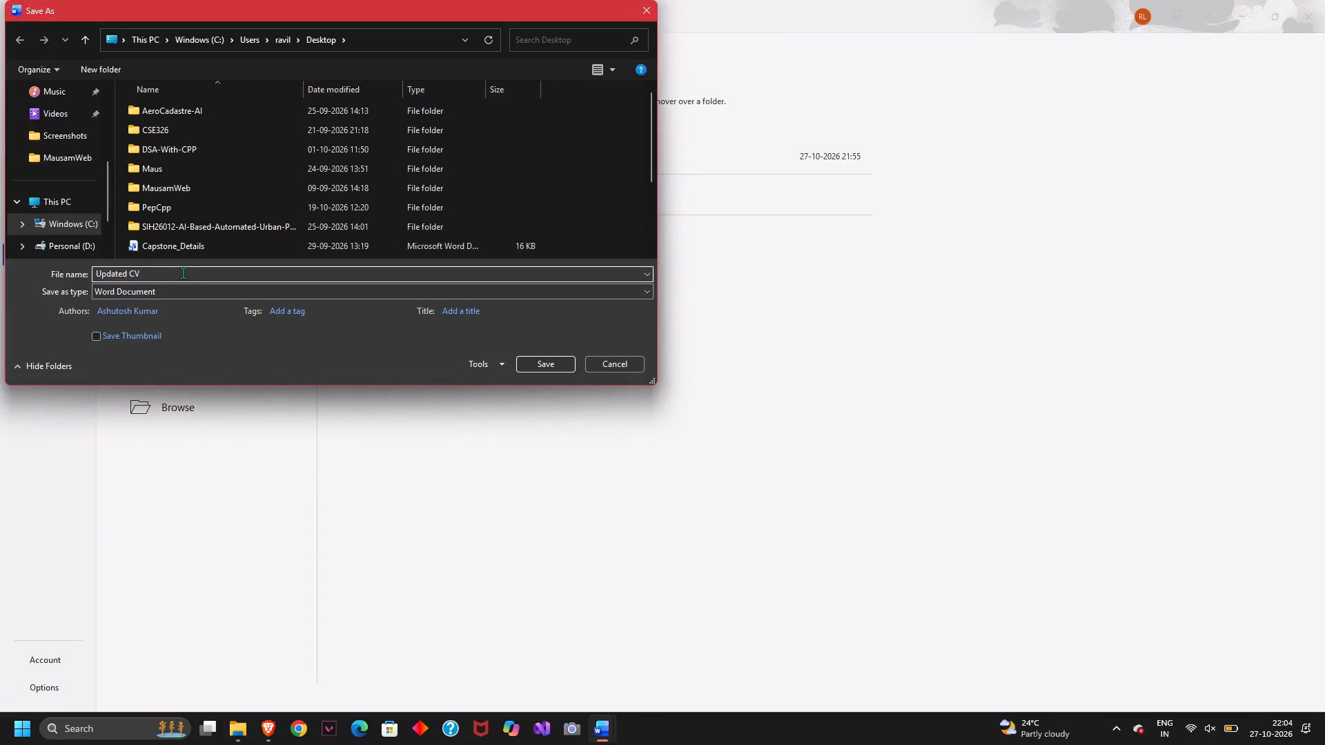
pyautogui.tripleClick(183, 272)
pyautogui.hotkey('ctrl', 'a')
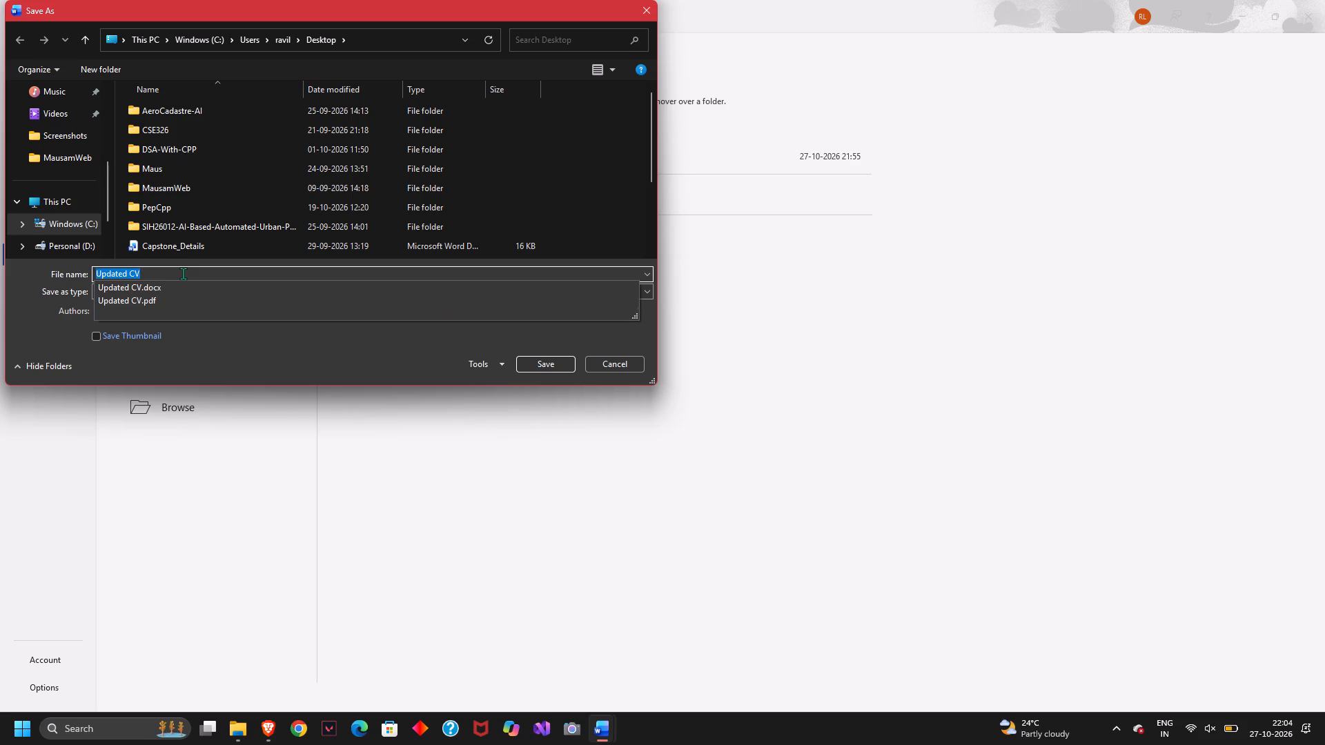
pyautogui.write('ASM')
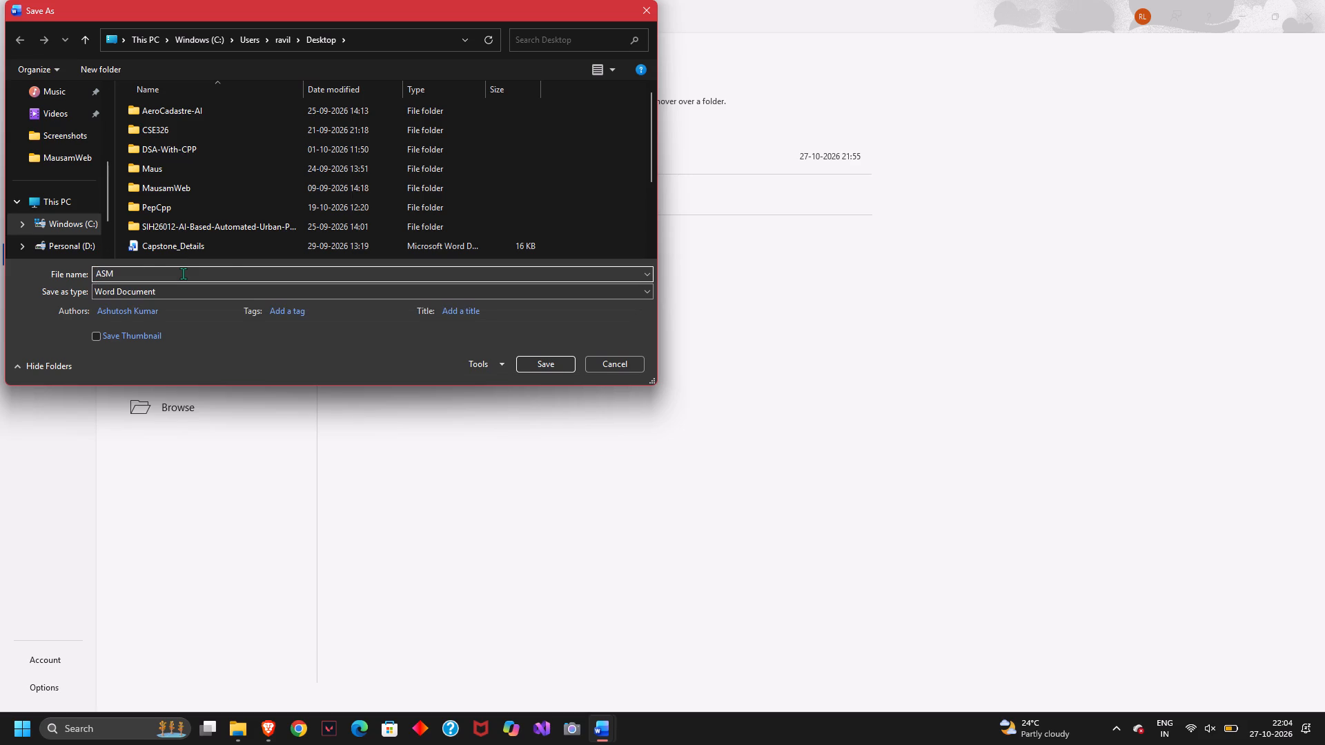
pyautogui.click(226, 288)
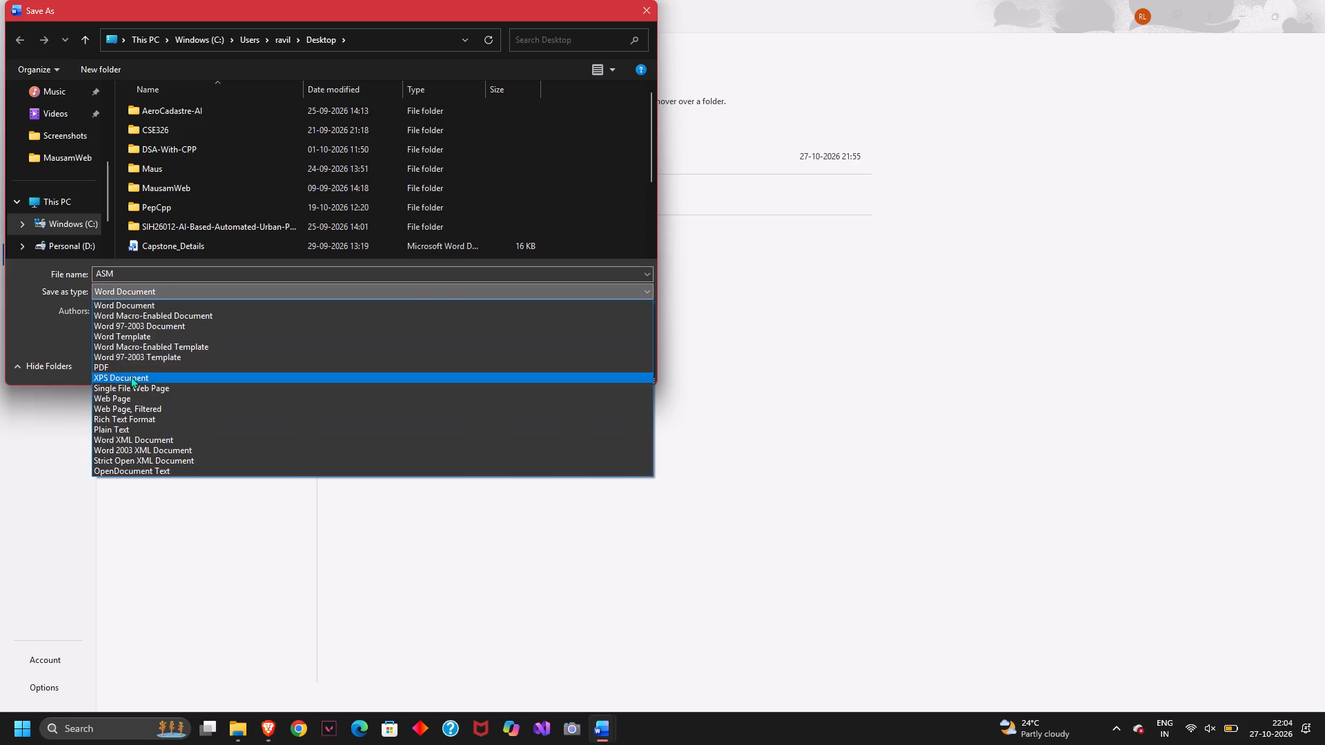
pyautogui.click(122, 361)
pyautogui.click(201, 285)
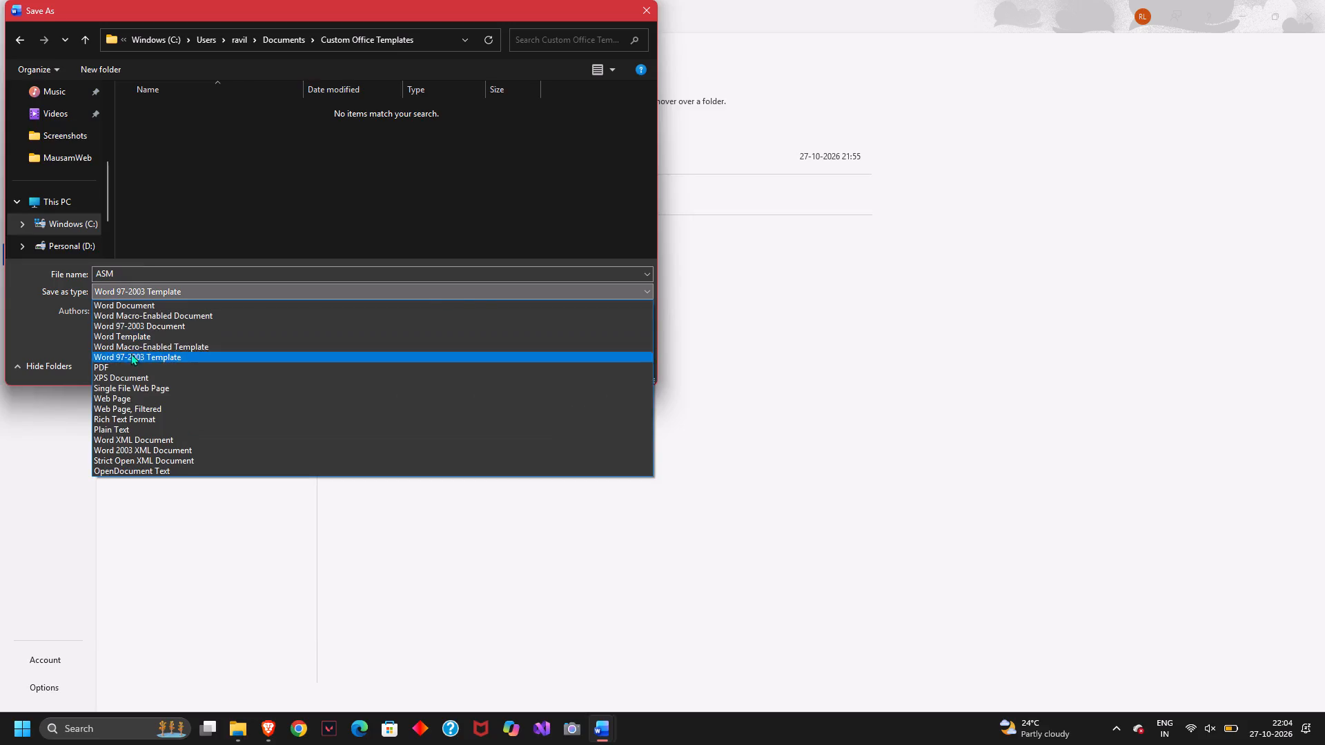
pyautogui.click(121, 367)
pyautogui.click(540, 390)
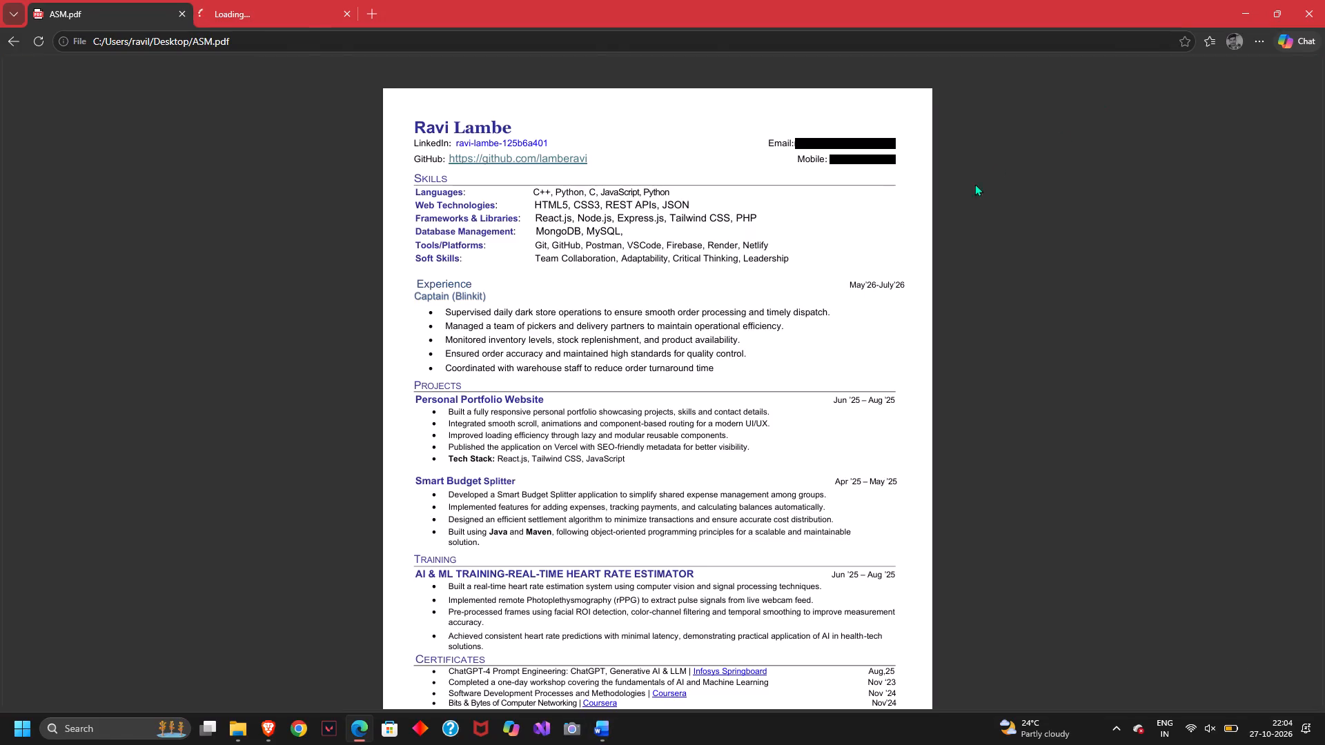
# Look over the exported ASM PDF in the browser, then close the browser window.
pyautogui.scroll(-3, 622, 301)
pyautogui.scroll(2, 622, 301)
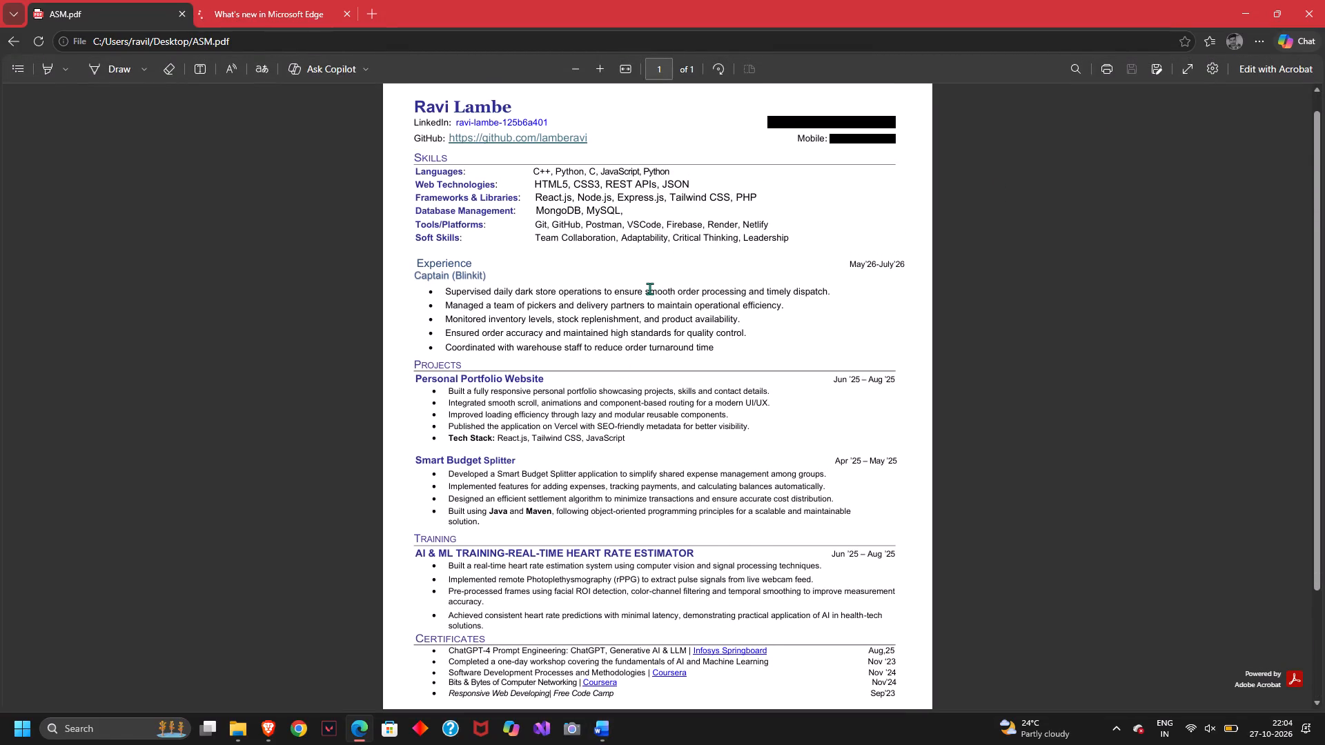
pyautogui.click(1307, 0)
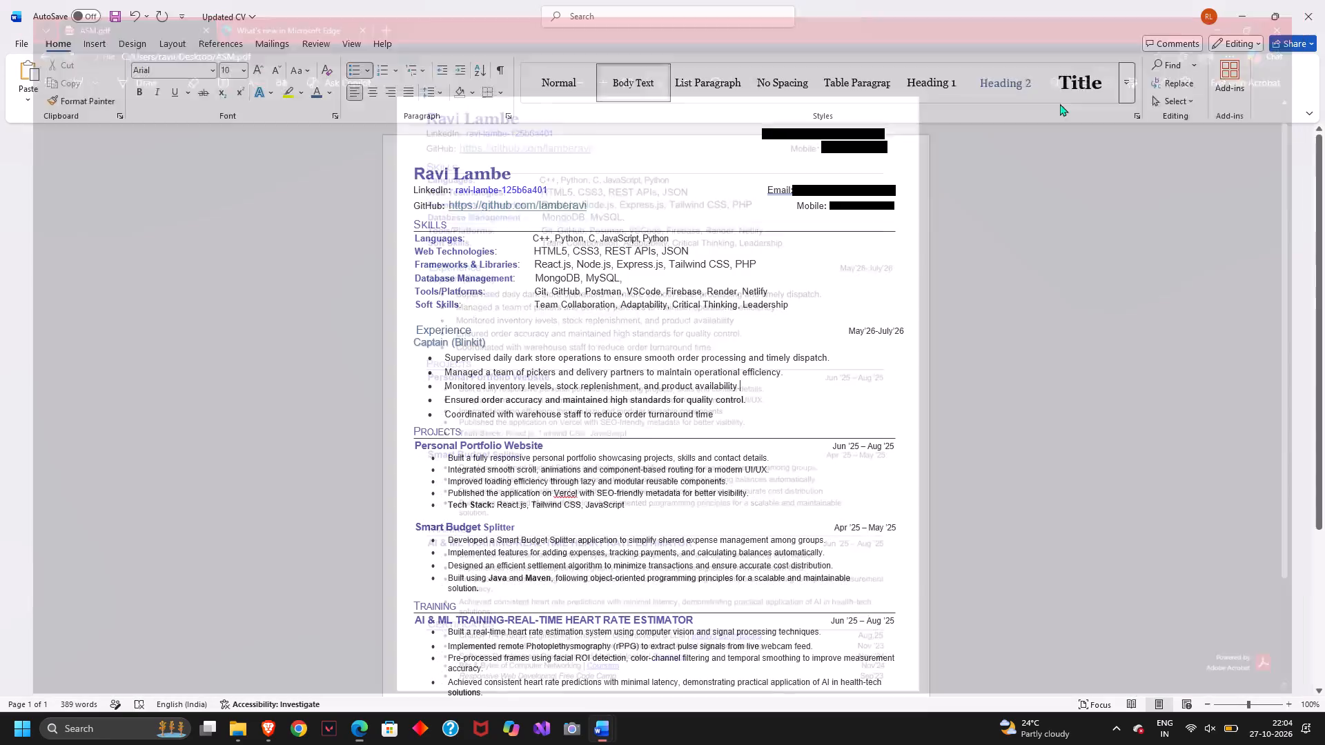
# Close the Updated CV document without saving its changes.
pyautogui.click(1324, 0)
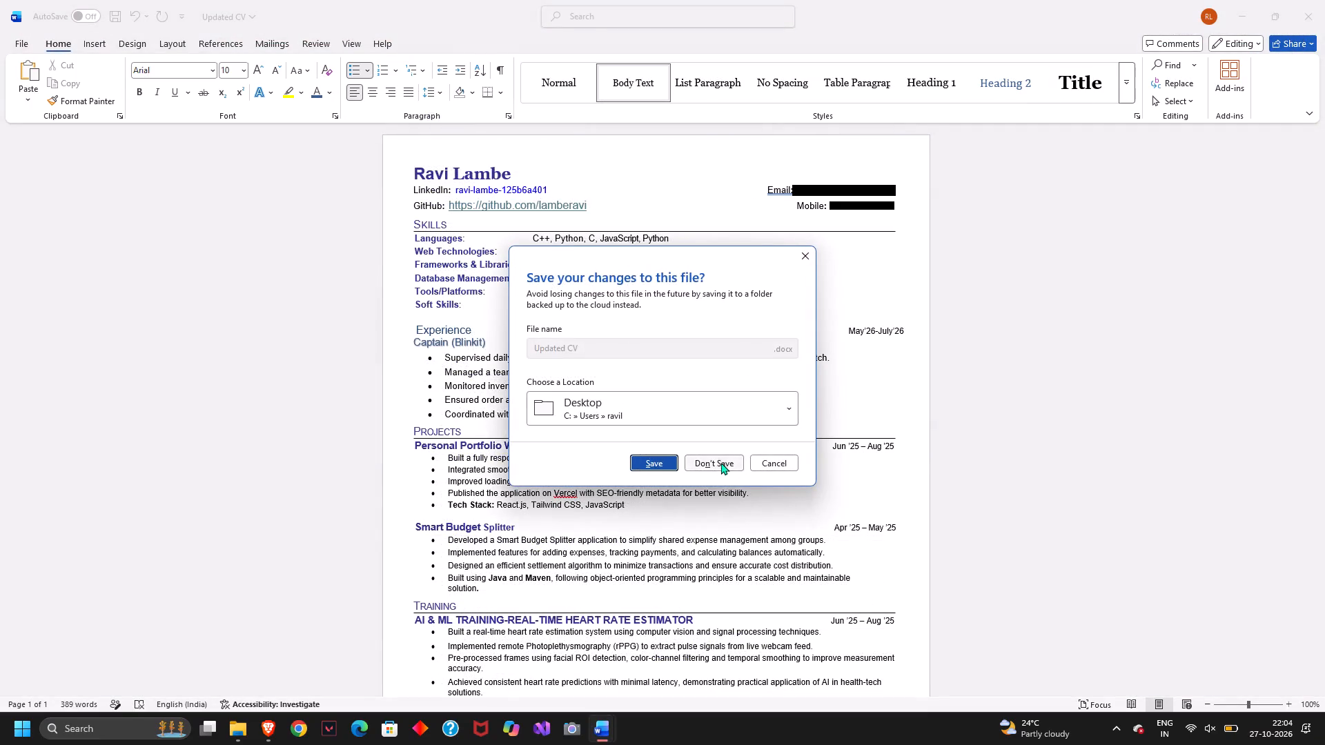
pyautogui.click(721, 462)
pyautogui.click(997, 22)
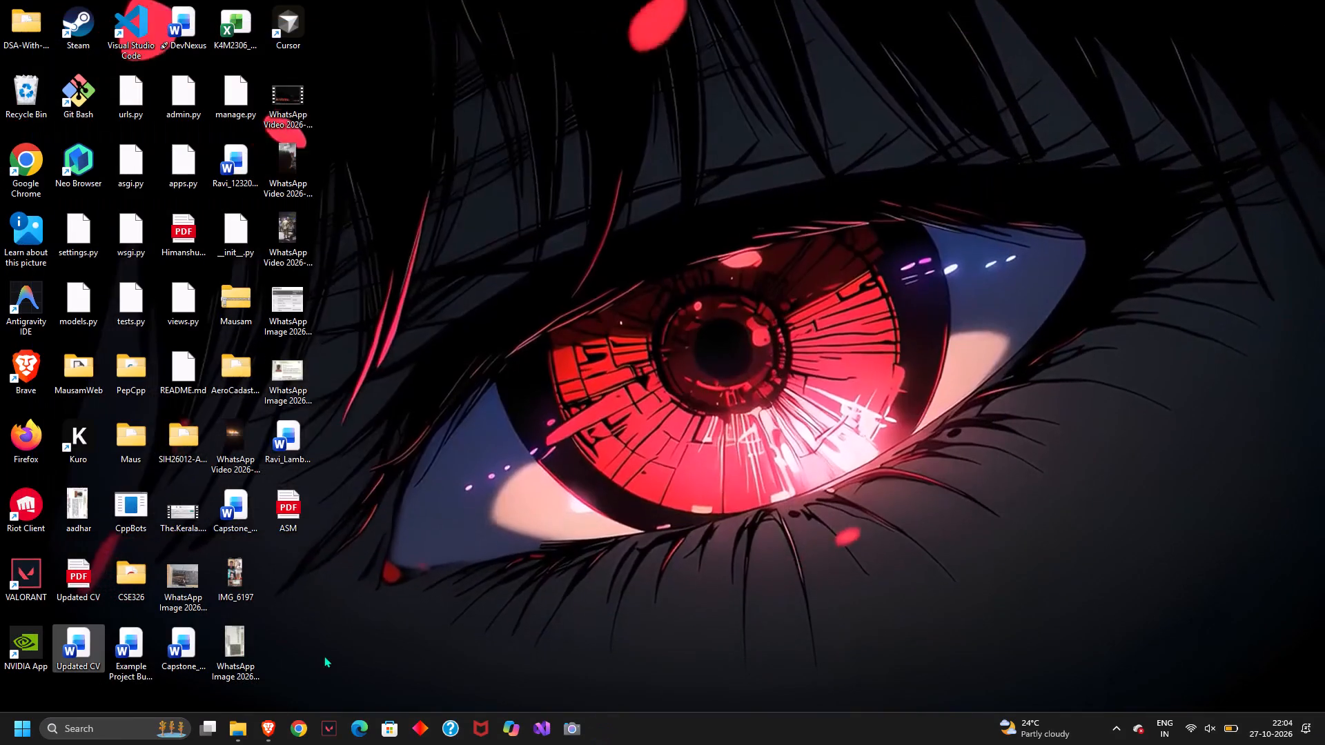